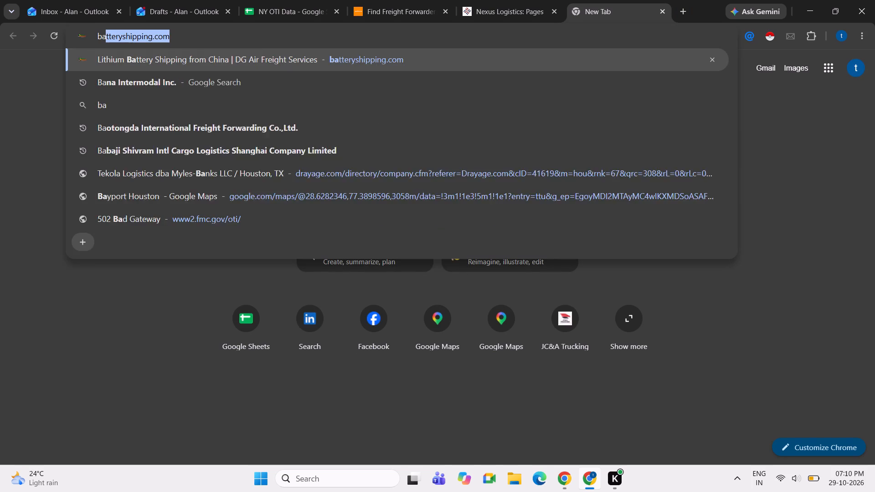
# Search the web for Bayport Houston, entering the query as "batyport houstan".
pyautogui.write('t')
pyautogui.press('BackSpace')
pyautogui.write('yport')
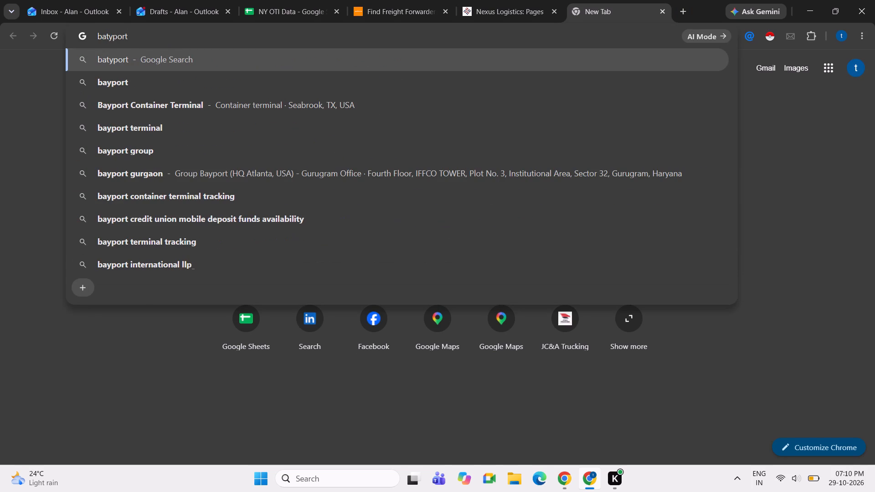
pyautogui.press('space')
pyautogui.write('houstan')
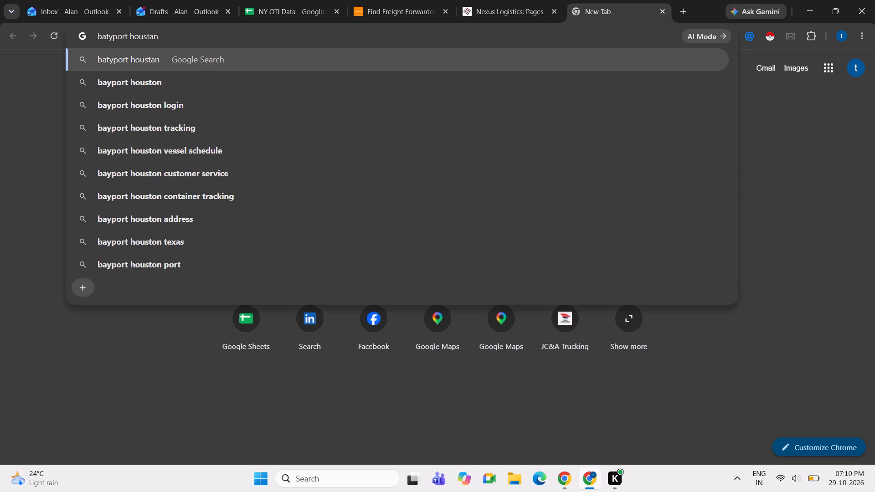
# Correct the query ending to "houston", add "hazmat truckings", and search Google for "batyport houston hazmat truckings".
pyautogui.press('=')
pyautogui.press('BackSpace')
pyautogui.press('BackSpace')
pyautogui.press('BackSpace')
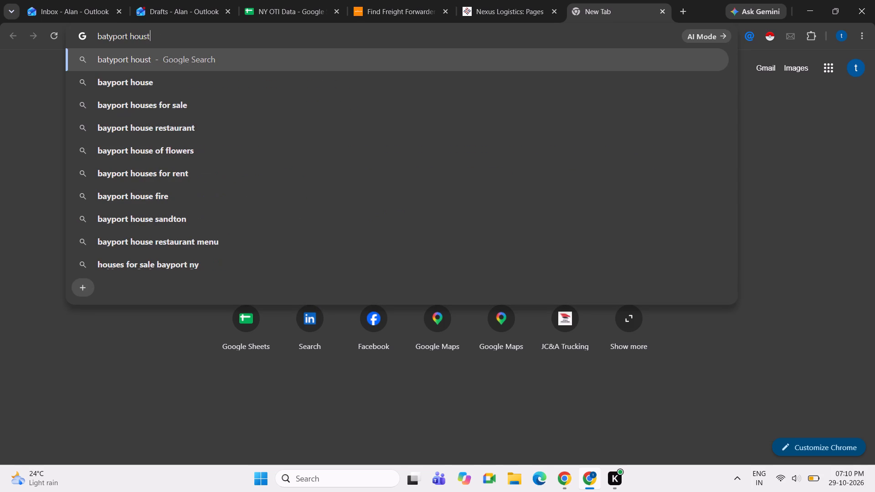
pyautogui.write('on')
pyautogui.press('space')
pyautogui.write('hazmat')
pyautogui.press('space')
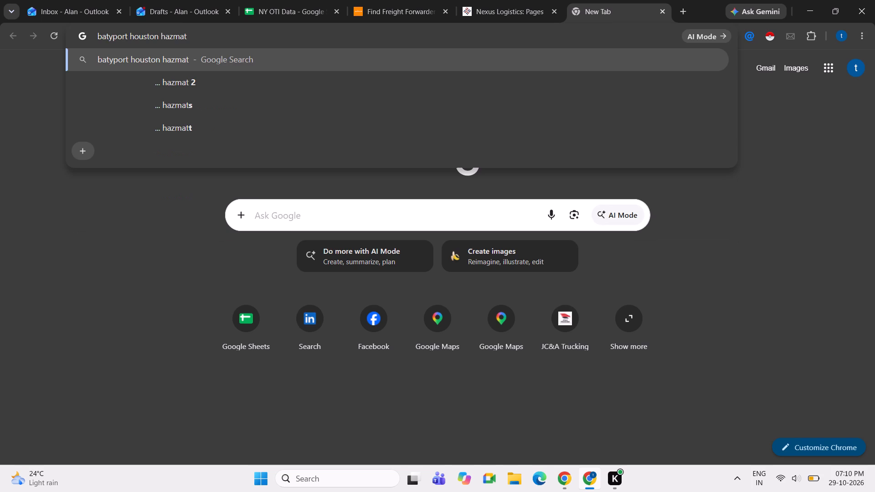
pyautogui.write('truckings')
pyautogui.press('Return')
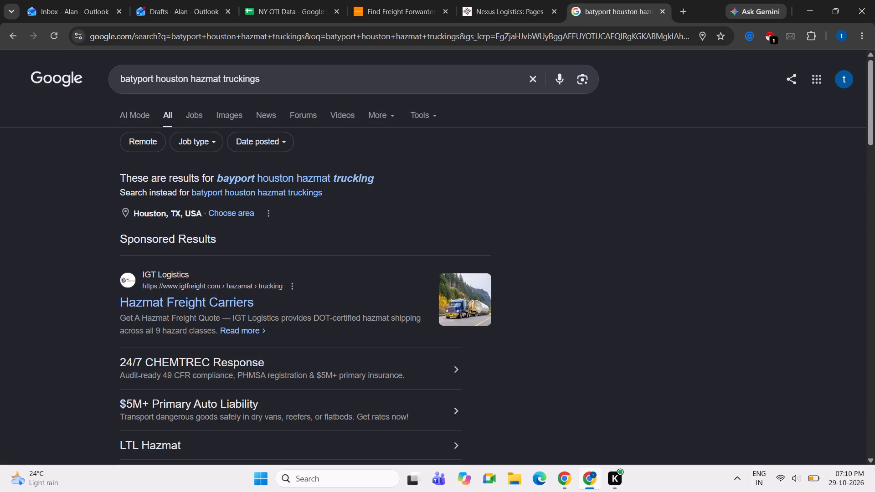
# Skim the search results and refine the query by adding "agency" after "batyport houston hazmat truckings".
pyautogui.scroll(-6, 517, 133)
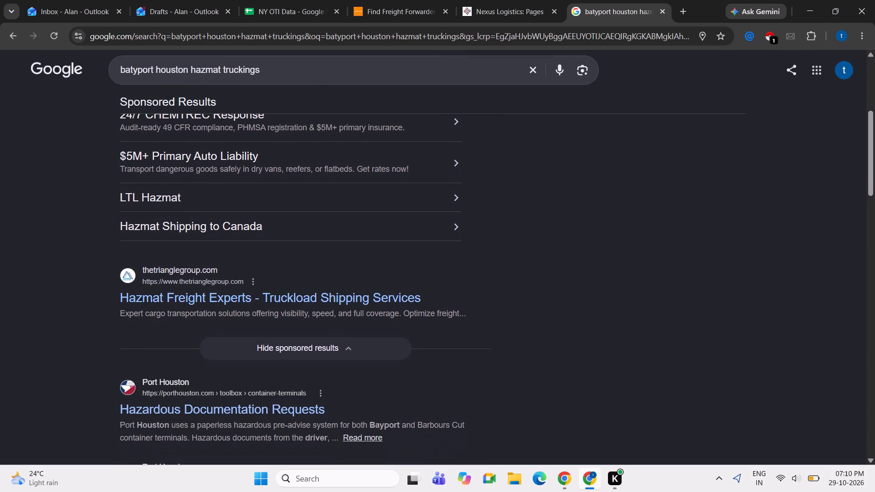
pyautogui.scroll(-2, 517, 133)
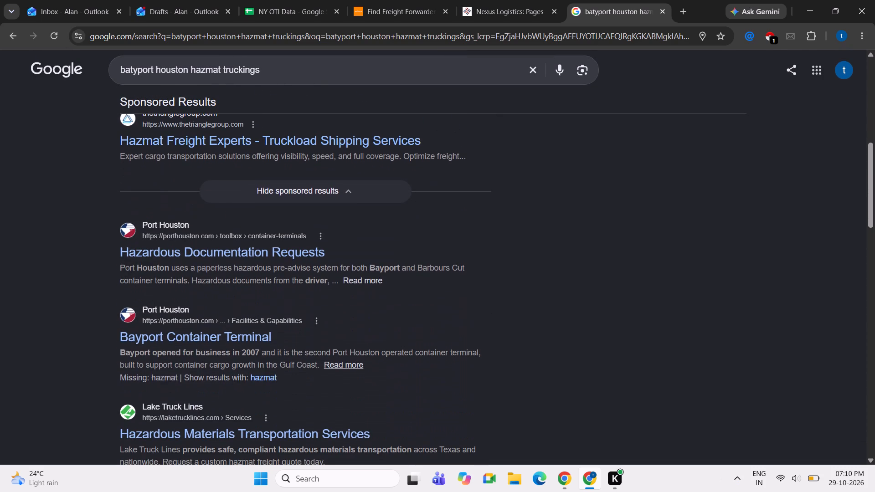
pyautogui.scroll(1, 517, 133)
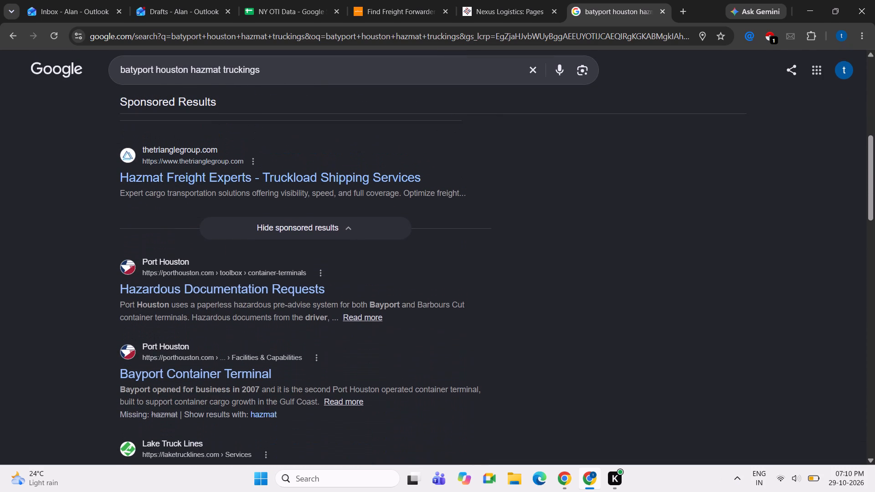
pyautogui.scroll(1, 517, 133)
pyautogui.click(388, 67)
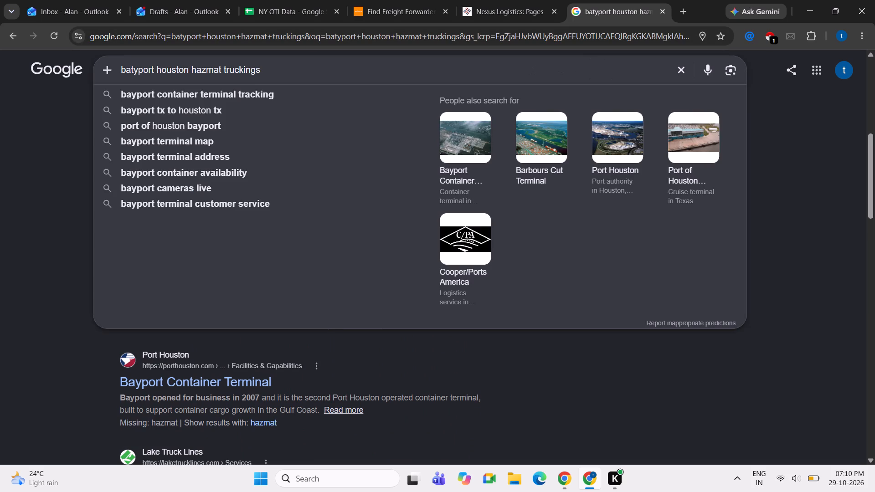
pyautogui.press('space')
pyautogui.write('agency')
pyautogui.press('Return')
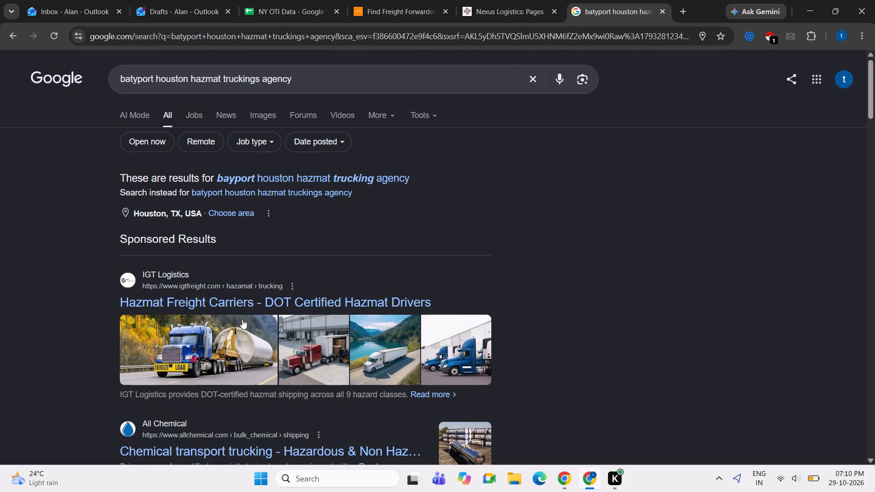
# Open the sponsored IGT Logistics hazmat carriers result and examine its hazmat classes, shipping process and certifications.
pyautogui.click(237, 297)
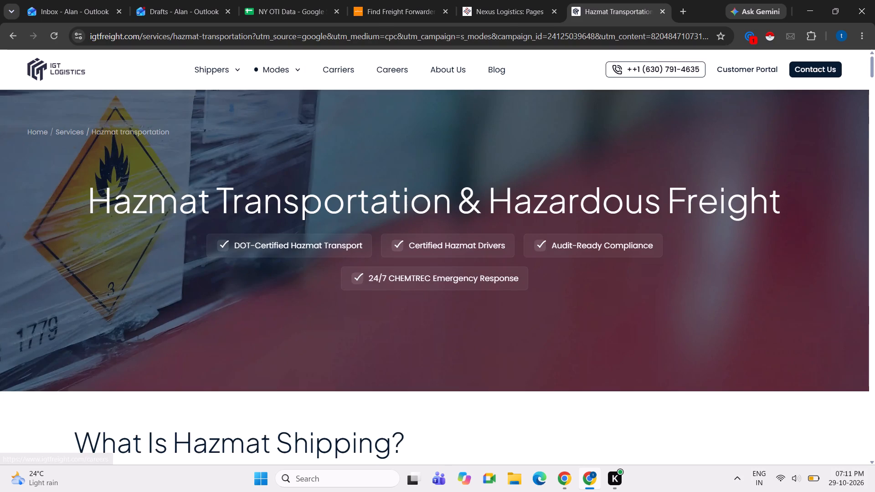
pyautogui.scroll(-2, 332, 163)
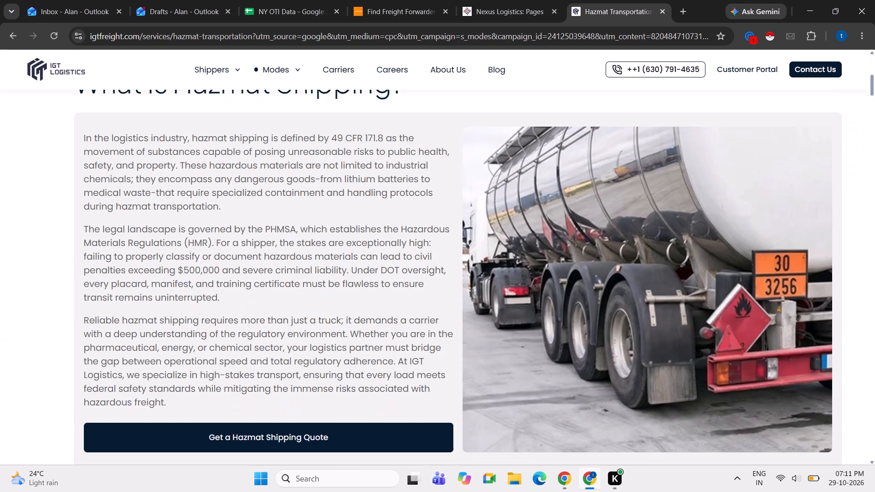
pyautogui.scroll(-3, 379, 143)
pyautogui.scroll(2, 380, 161)
pyautogui.scroll(-3, 380, 161)
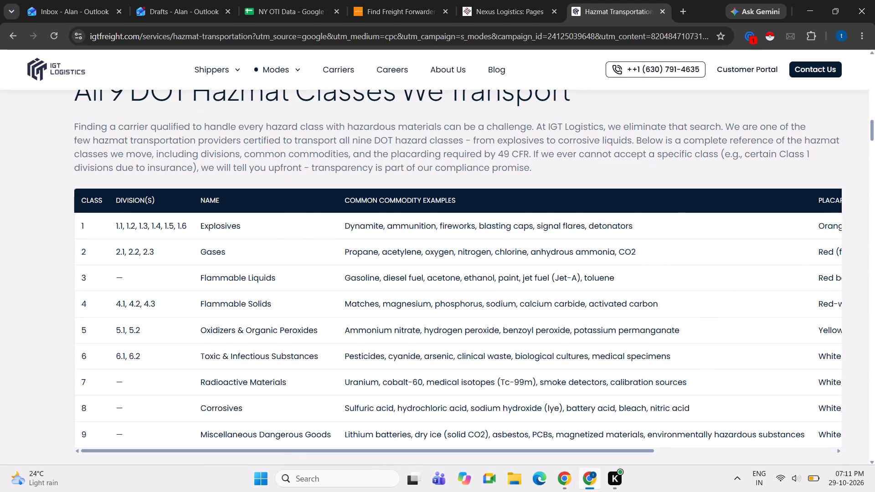
pyautogui.scroll(-2, 302, 172)
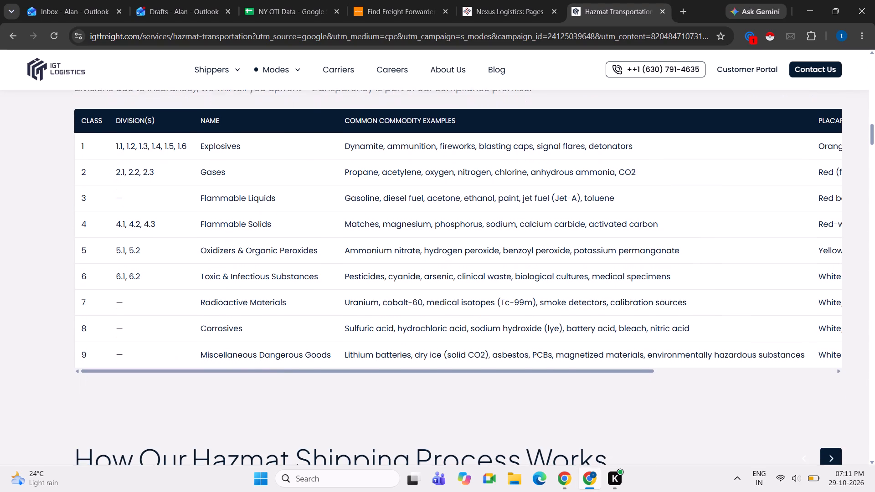
pyautogui.scroll(-4, 302, 174)
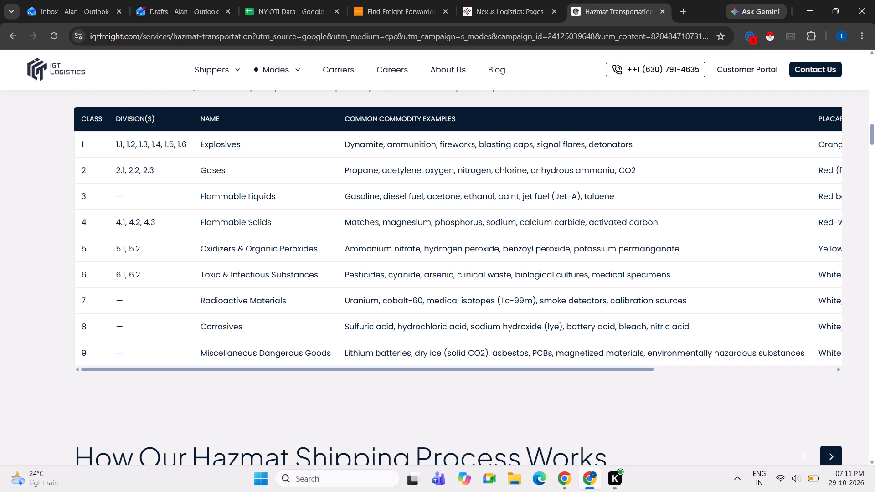
pyautogui.scroll(-4, 300, 187)
pyautogui.scroll(-1, 322, 223)
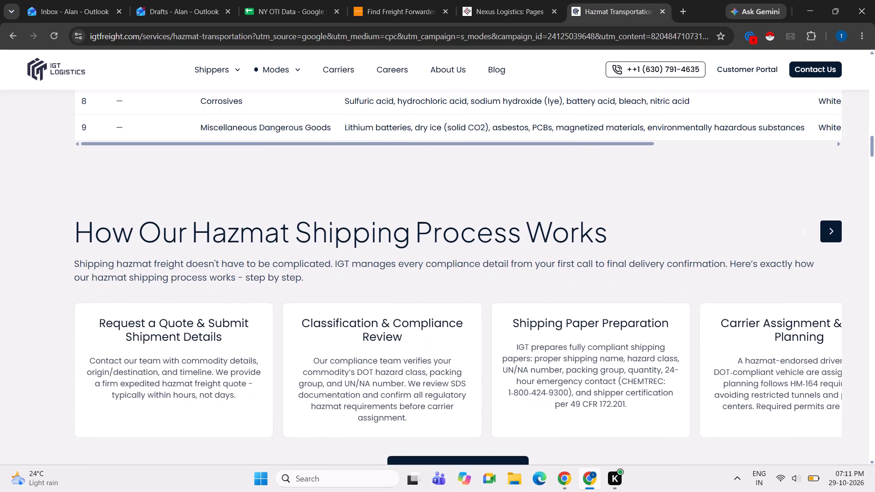
pyautogui.scroll(-1, 330, 226)
pyautogui.scroll(-3, 443, 245)
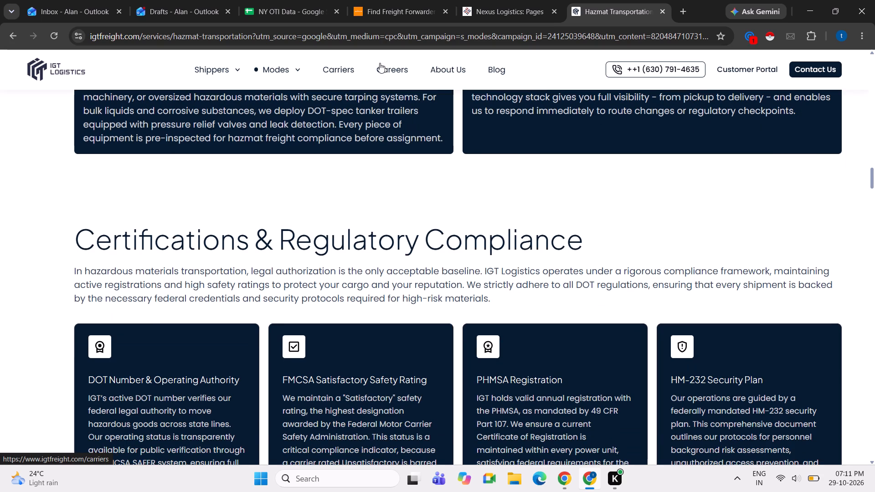
# Open the About Us page of IGT Logistics.
pyautogui.click(441, 68)
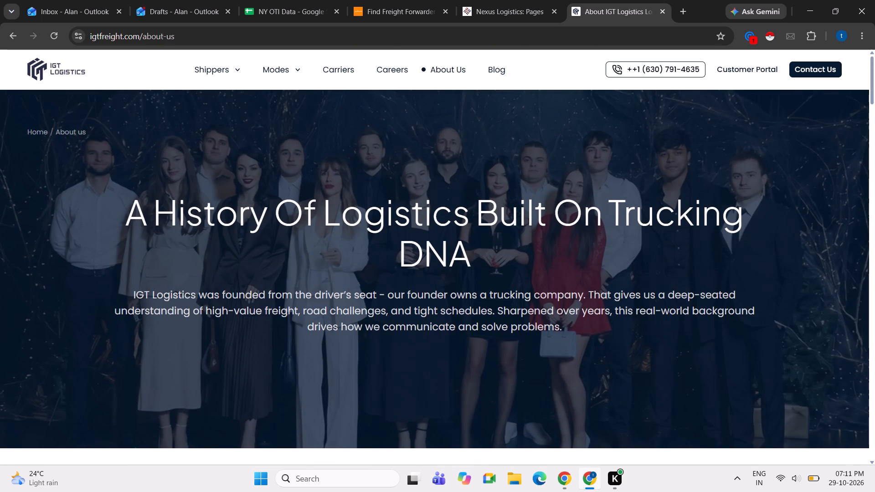
# Open the IGT Logistics customer portal, then return to the company's About Us page.
pyautogui.click(756, 68)
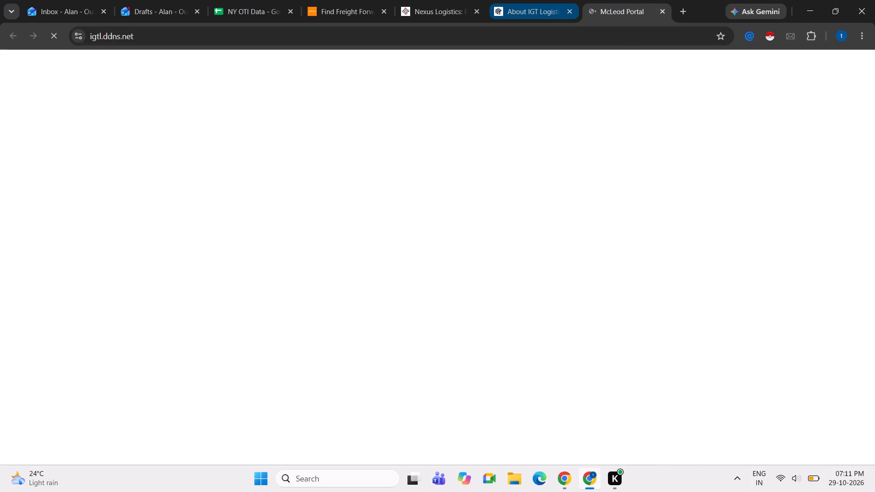
pyautogui.click(523, 0)
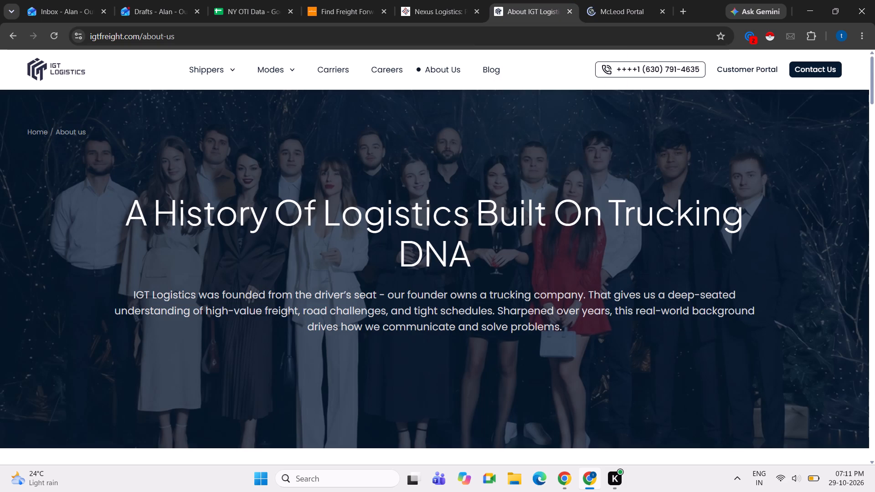
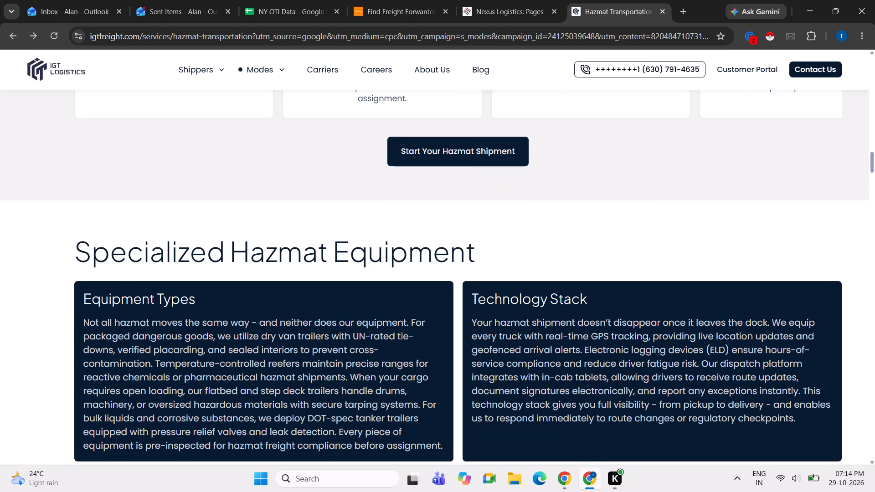
# Return from the IGT Logistics site to the Houston hazmat trucking search results and look over the other sponsored carriers.
pyautogui.click(14, 36)
pyautogui.scroll(-1, 289, 239)
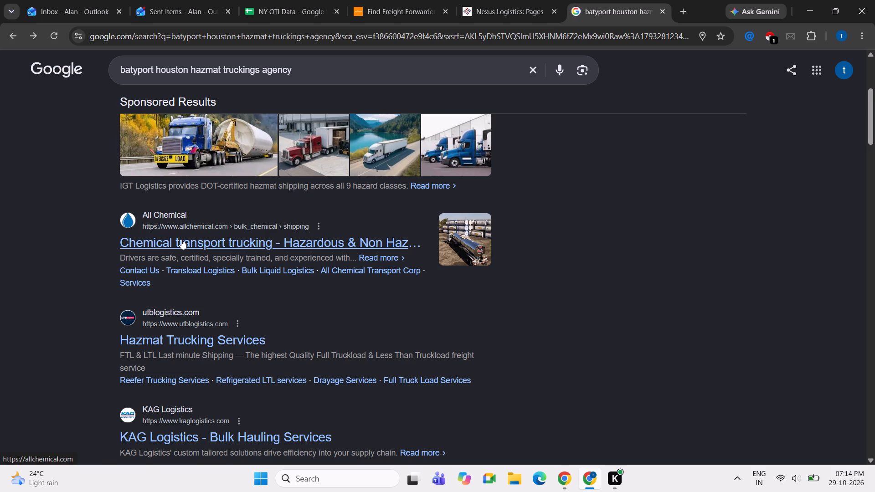
# Open the sponsored All Chemical transport trucking result and examine the company's Contact page for contact details.
pyautogui.click(181, 239)
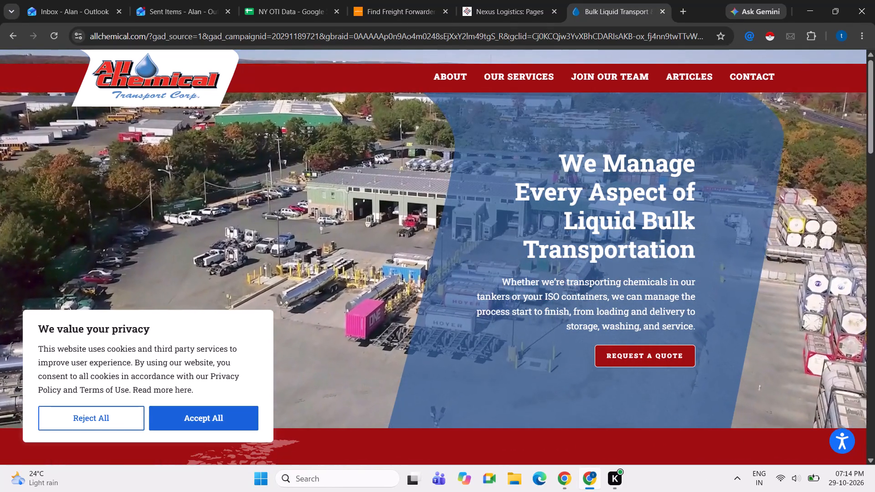
pyautogui.click(742, 76)
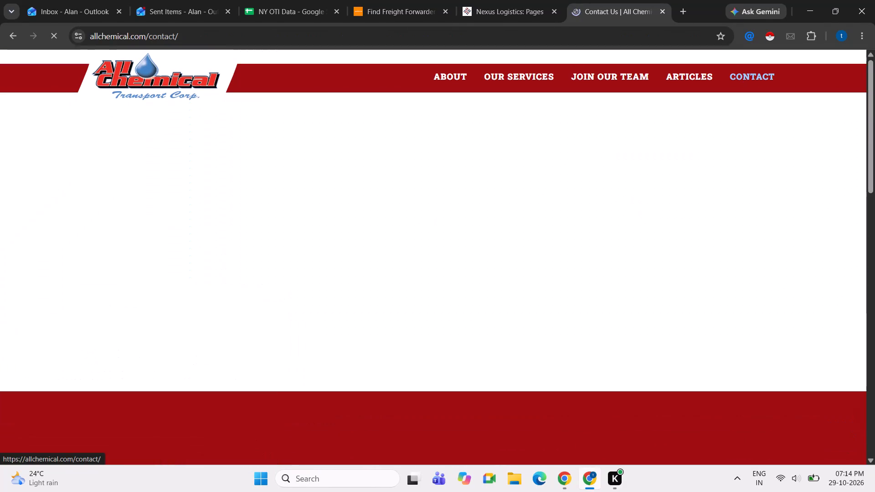
pyautogui.scroll(-8, 516, 187)
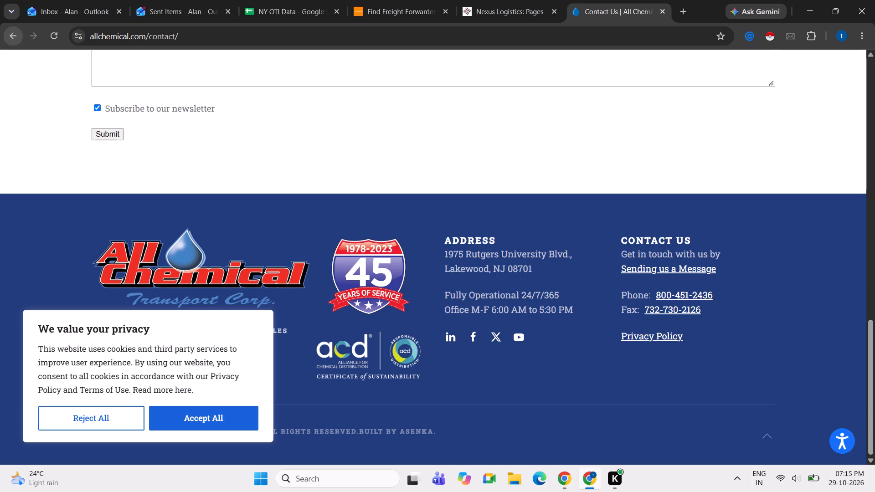
pyautogui.scroll(5, 537, 308)
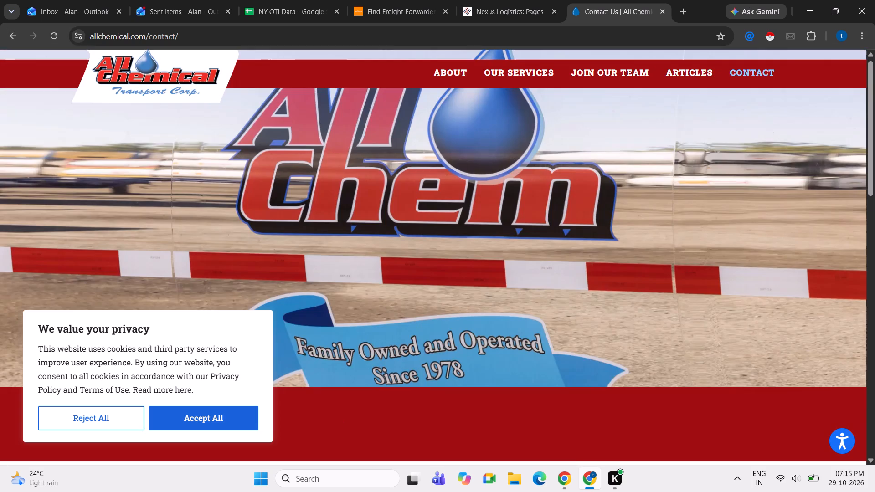
# Open the Our Services page of All Chemical and look through the services it offers.
pyautogui.scroll(1, 537, 288)
pyautogui.click(513, 80)
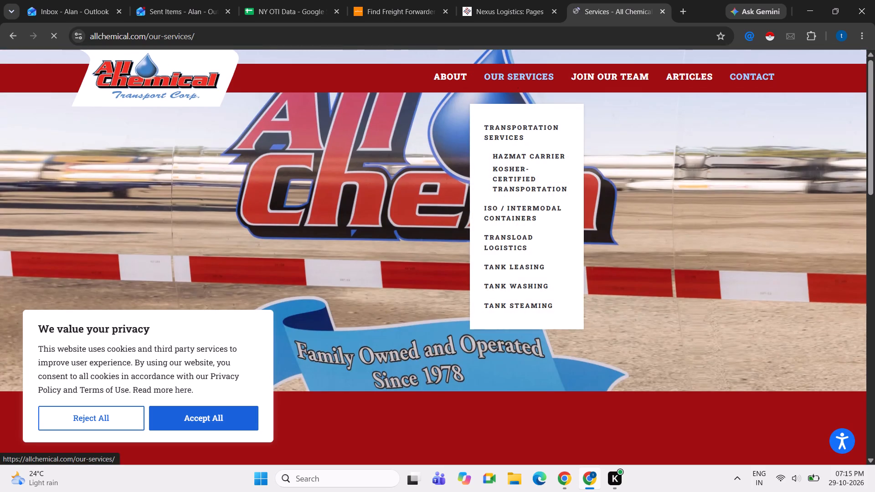
pyautogui.scroll(-2, 595, 101)
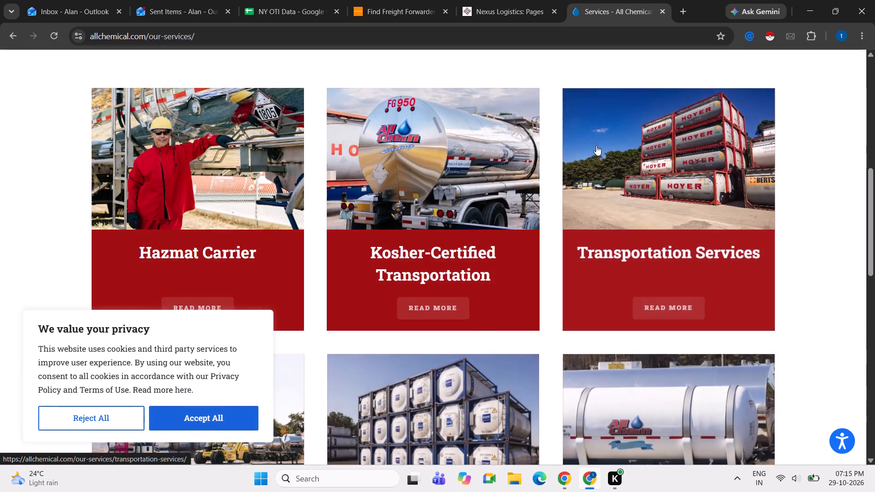
pyautogui.scroll(-3, 596, 163)
pyautogui.scroll(-2, 592, 211)
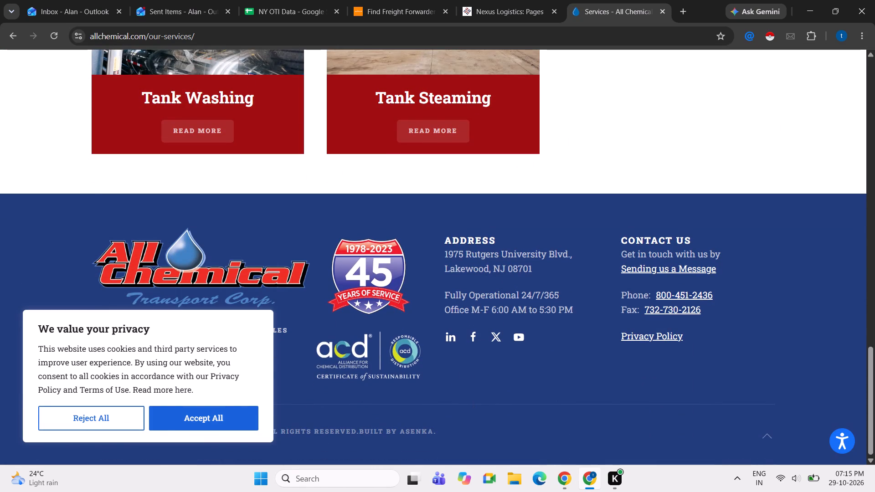
pyautogui.scroll(6, 613, 308)
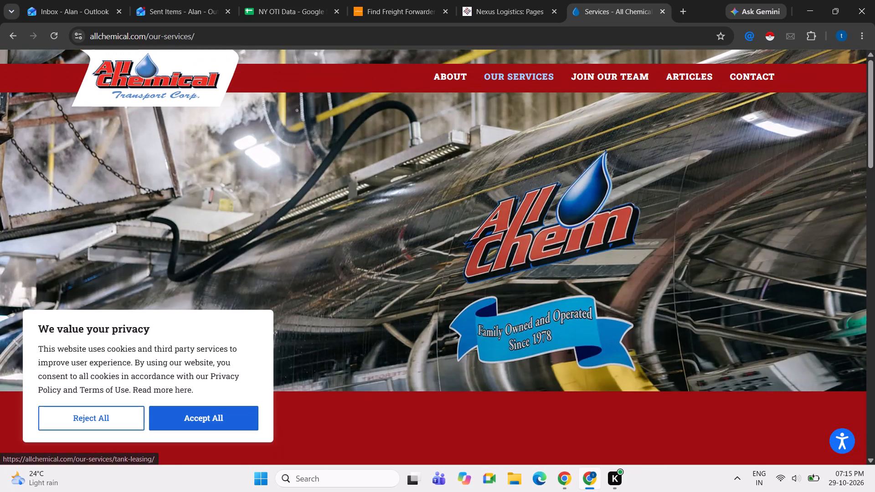
# Return to All Chemical's Contact page, accept all cookies, and check the page for email addresses with Email Hunter.
pyautogui.click(747, 75)
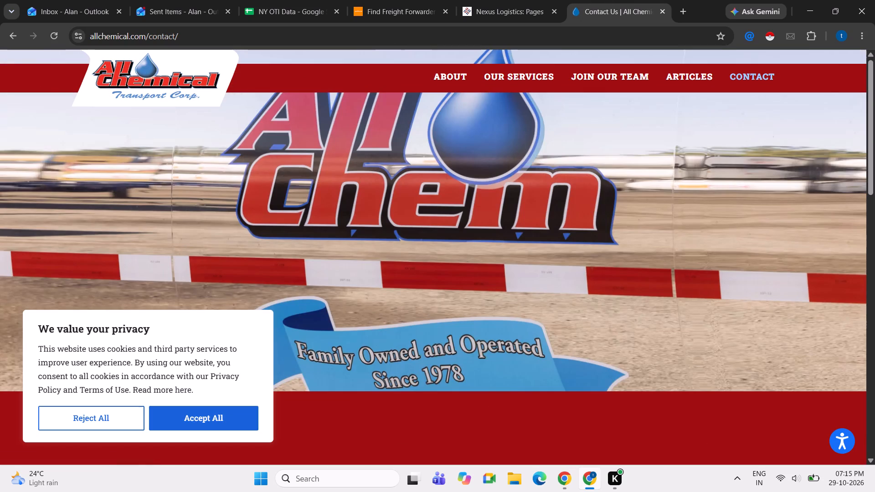
pyautogui.click(175, 412)
pyautogui.scroll(-5, 330, 352)
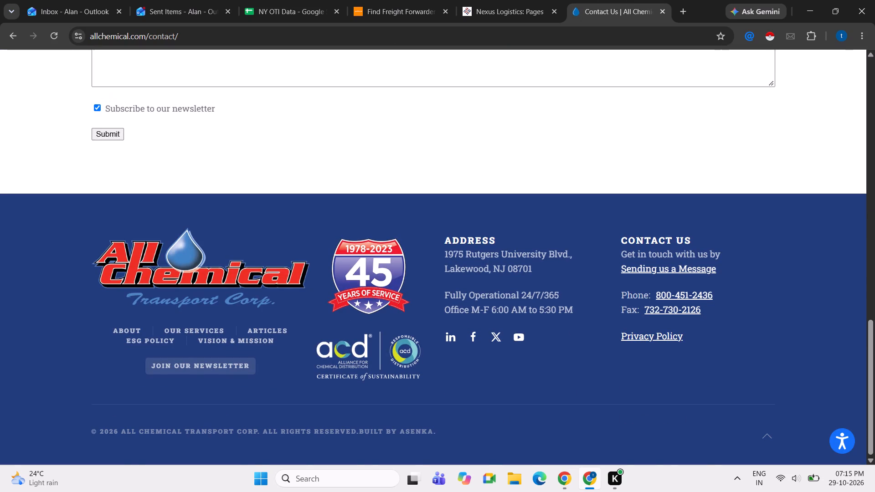
pyautogui.scroll(1, 415, 343)
pyautogui.scroll(3, 546, 311)
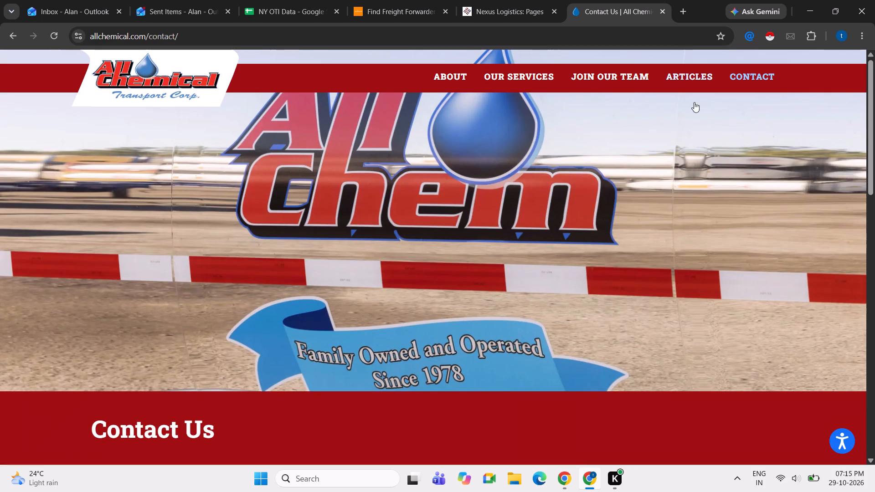
pyautogui.click(749, 37)
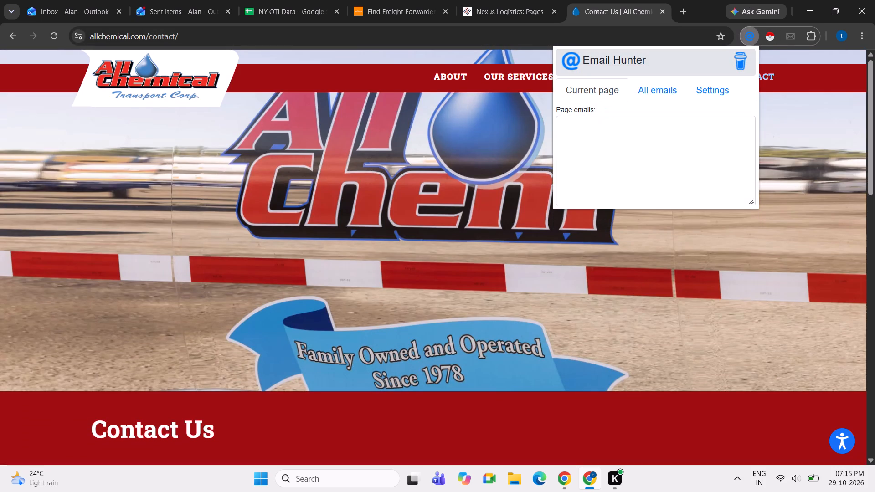
# Go back to the hazmat trucking search results and open the sponsored Hazmat Trucking Services result from utblogistics.com.
pyautogui.click(1, 34)
pyautogui.click(1, 34)
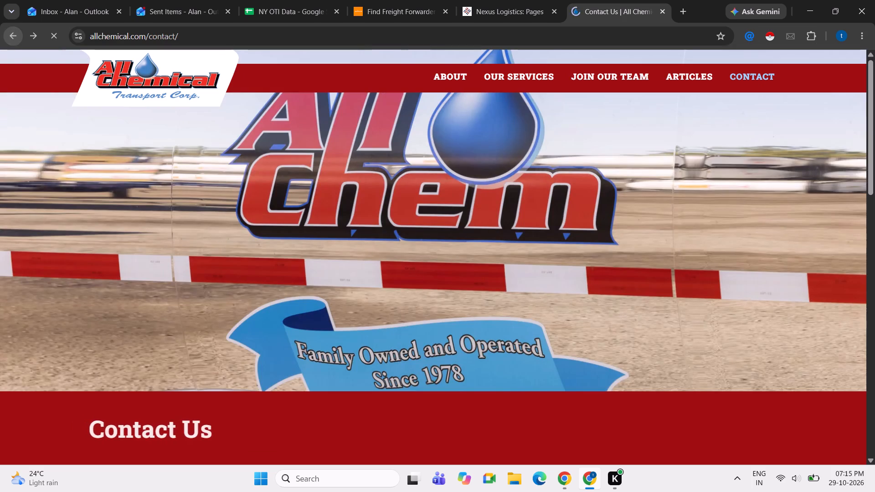
pyautogui.click(1, 34)
pyautogui.click(10, 38)
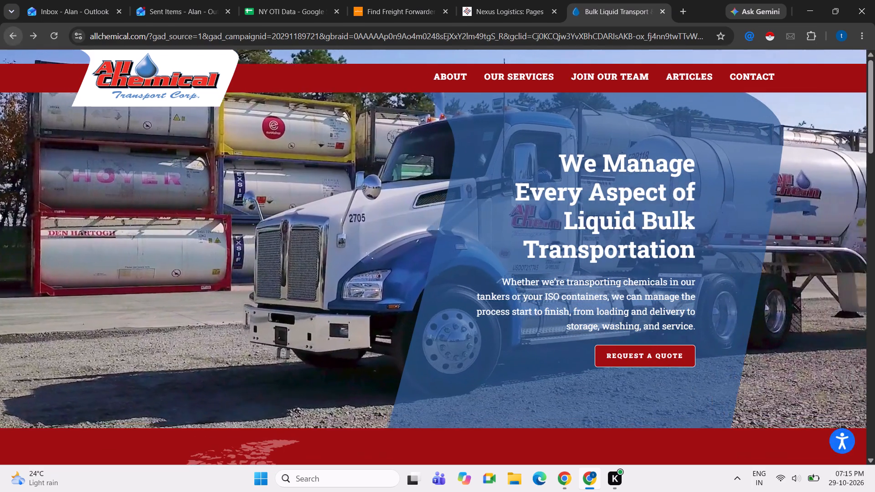
pyautogui.scroll(-1, 173, 324)
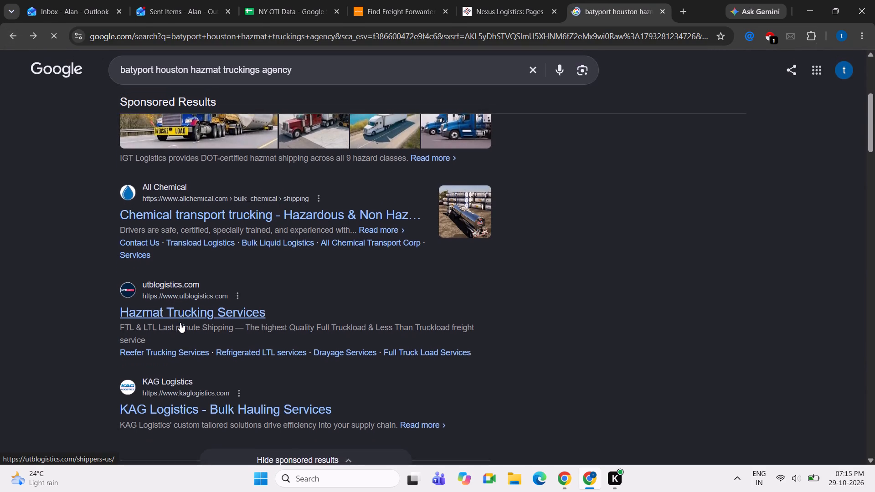
pyautogui.scroll(-1, 180, 323)
pyautogui.click(184, 282)
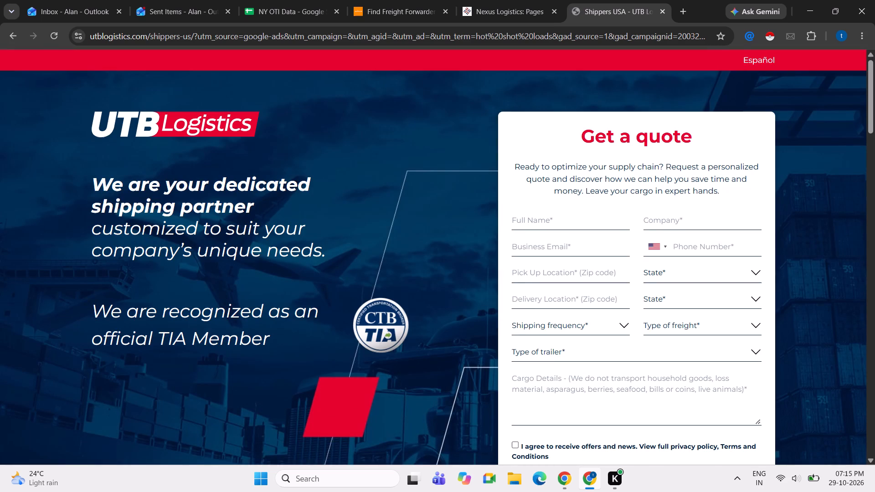
# Examine the UTB Logistics shippers page for its transportation services, trailer types and office locations.
pyautogui.scroll(-3, 392, 278)
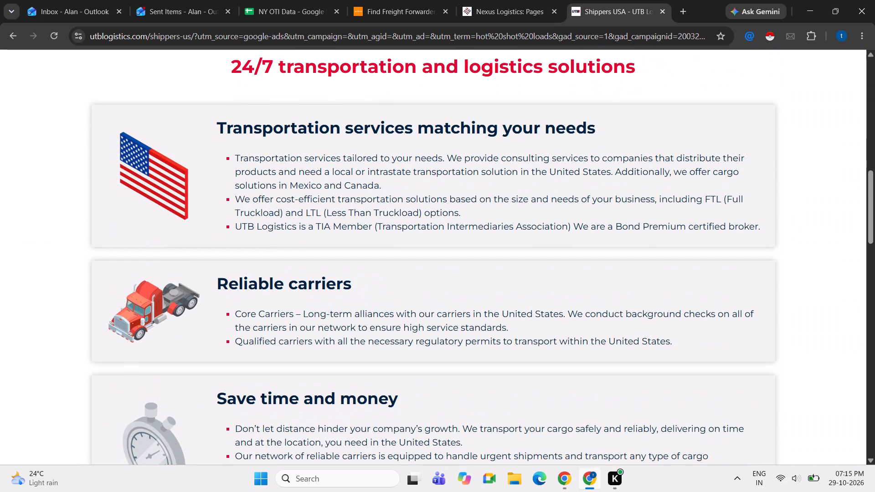
pyautogui.scroll(-8, 392, 278)
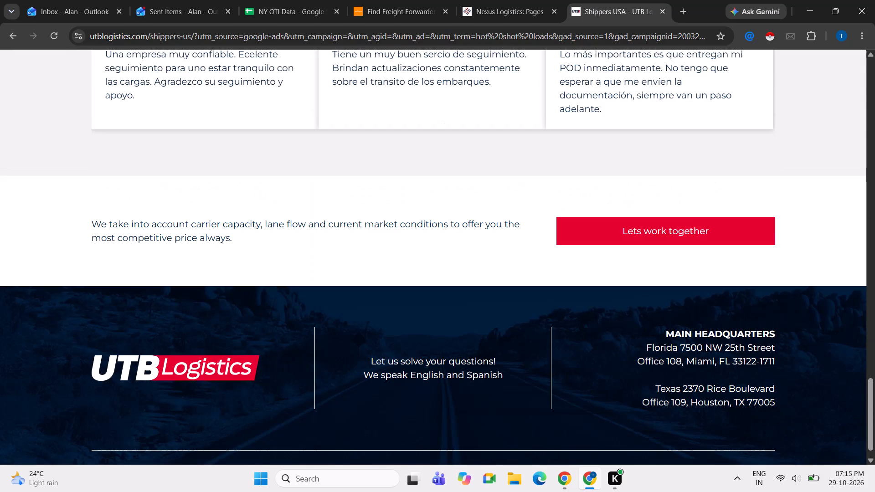
pyautogui.scroll(4, 631, 337)
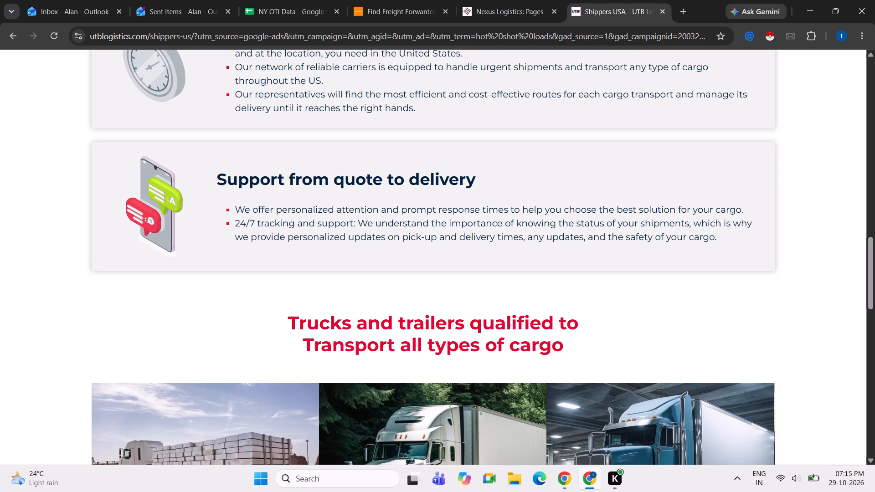
pyautogui.scroll(-1, 629, 338)
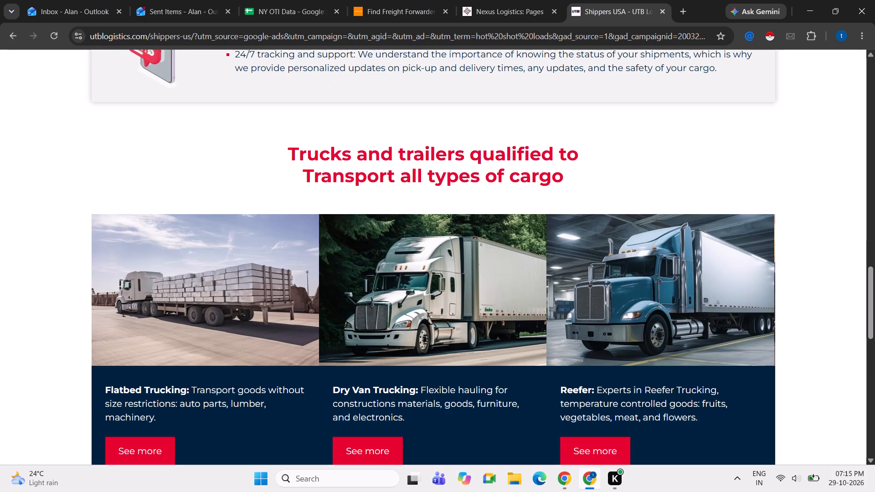
pyautogui.scroll(3, 629, 338)
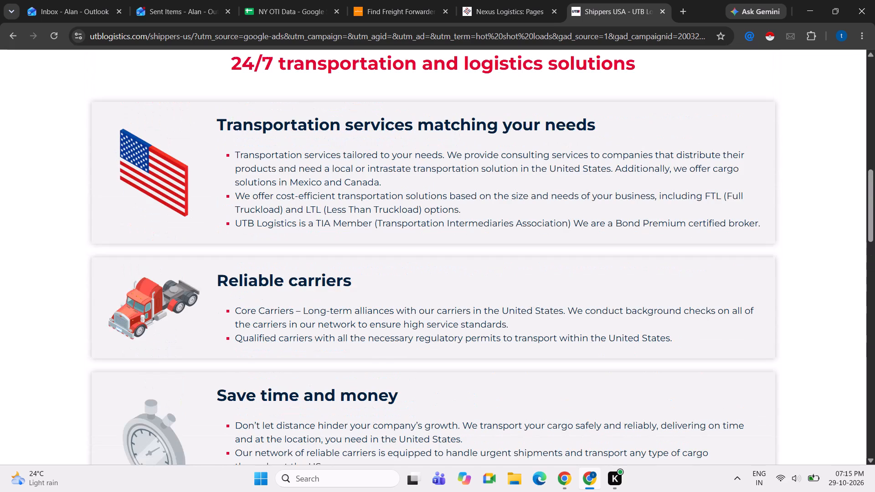
pyautogui.scroll(3, 623, 338)
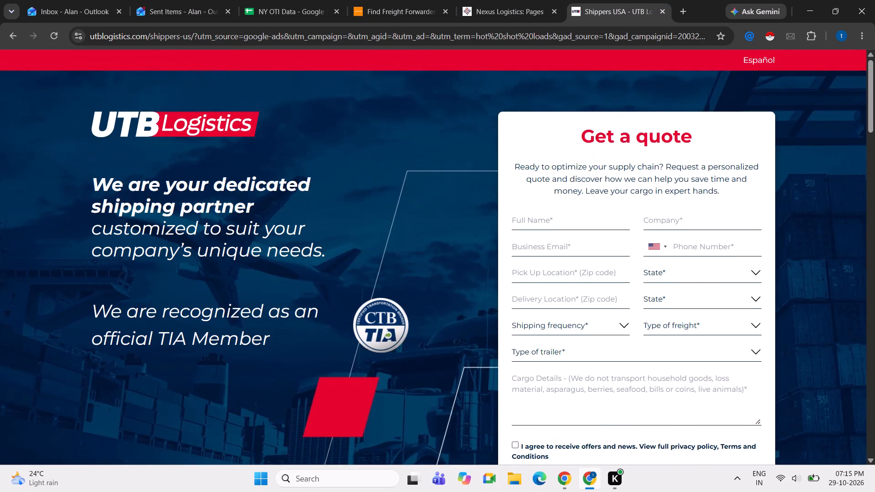
pyautogui.scroll(-14, 553, 283)
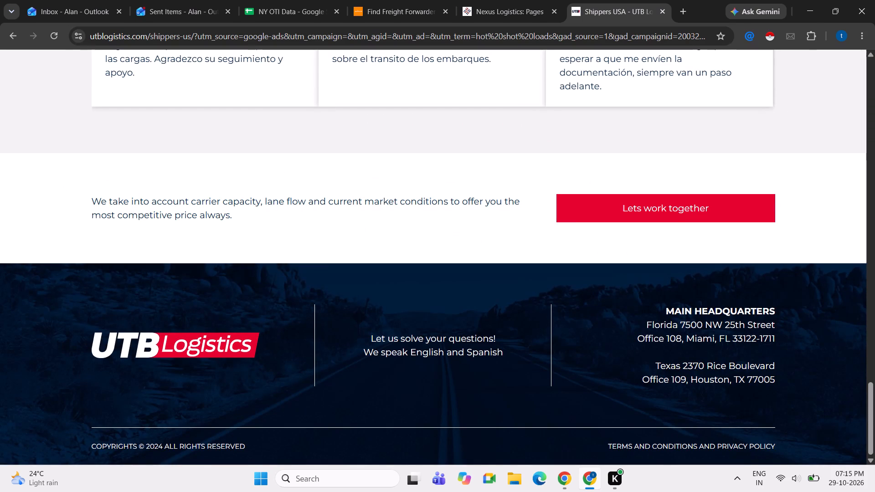
# Check the UTB Logistics page for email addresses with Email Hunter, from both the footer and the quote form area.
pyautogui.click(747, 27)
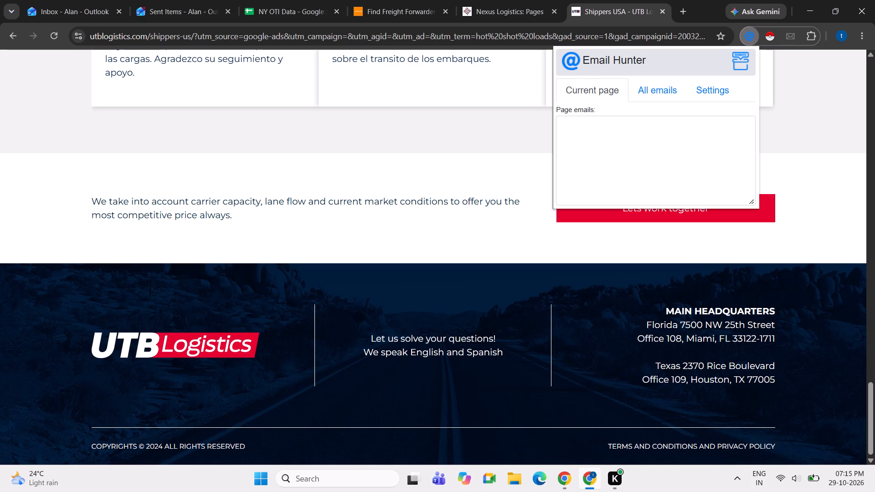
pyautogui.click(803, 260)
pyautogui.scroll(2, 706, 274)
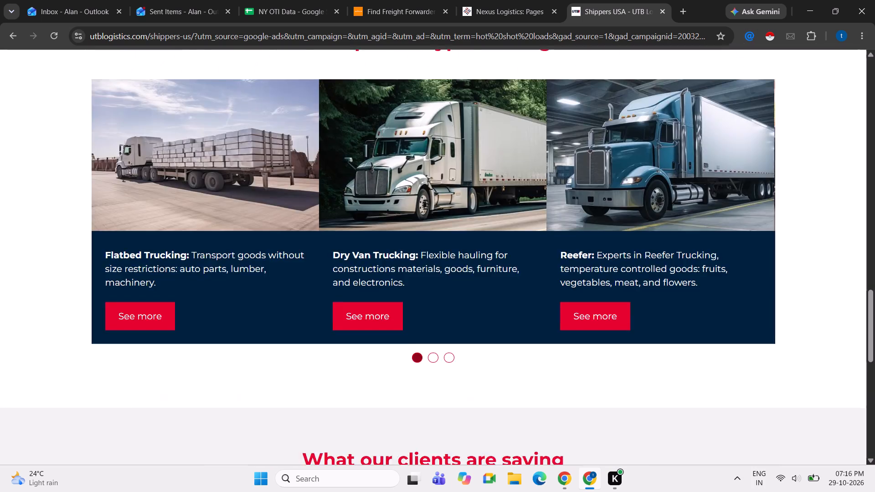
pyautogui.scroll(5, 706, 274)
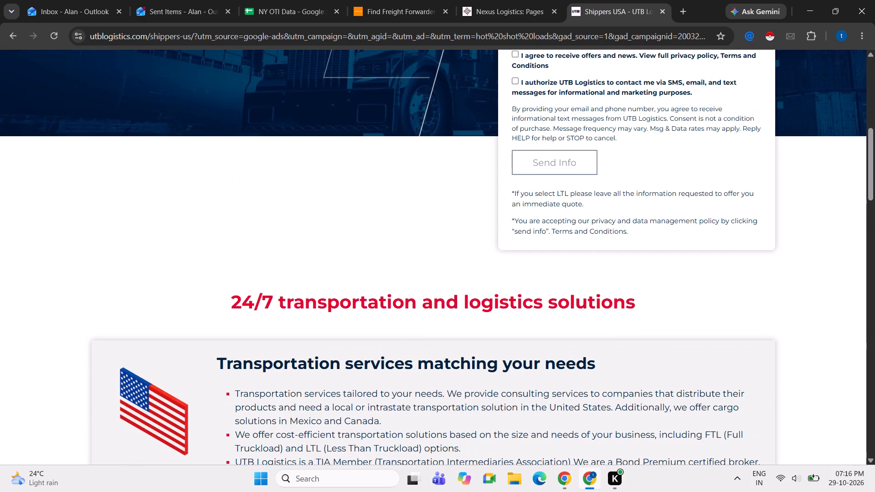
pyautogui.scroll(1, 706, 274)
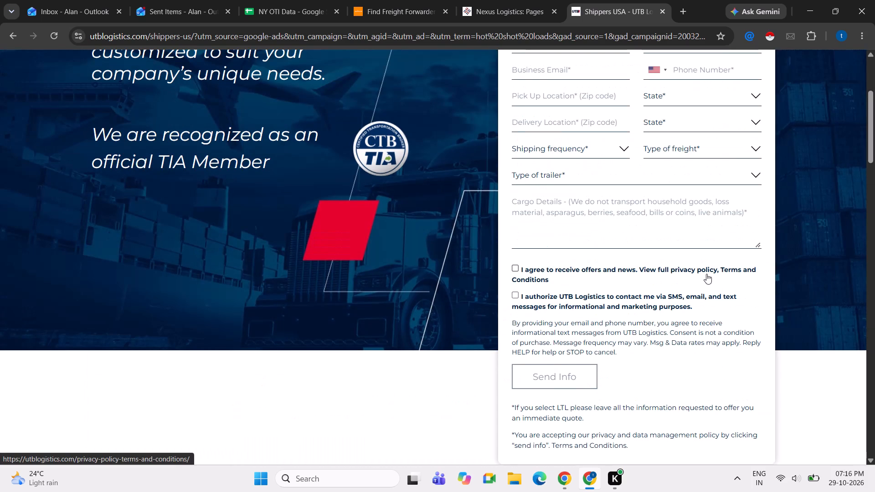
pyautogui.scroll(3, 706, 274)
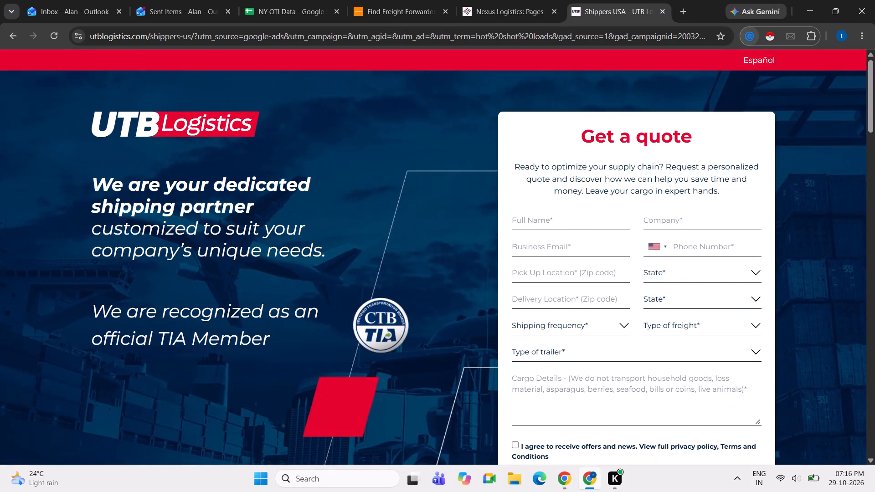
pyautogui.click(743, 31)
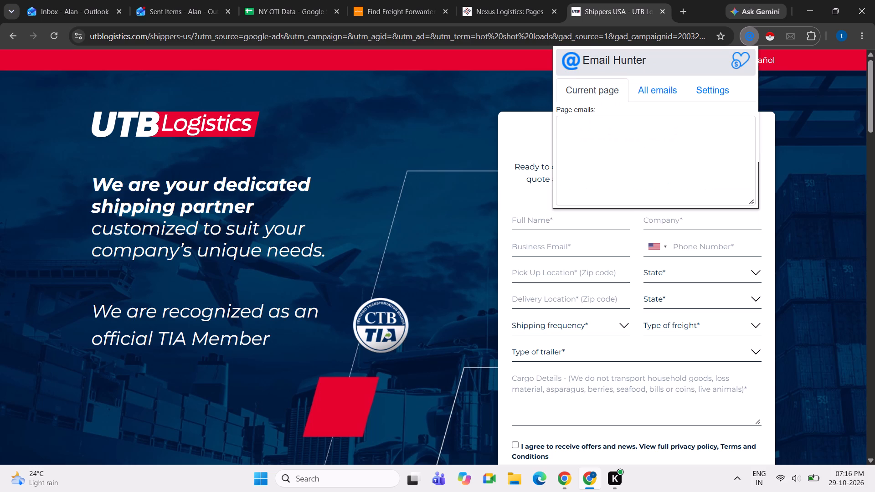
pyautogui.click(636, 407)
pyautogui.scroll(-13, 689, 290)
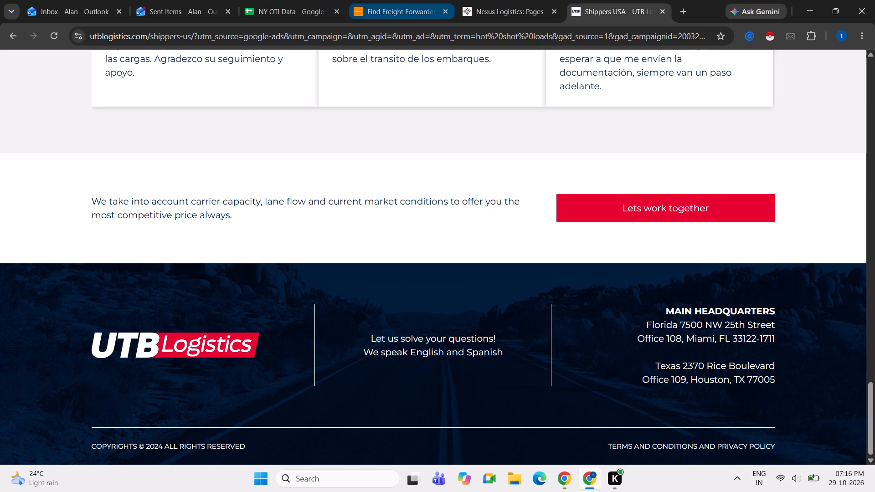
# Go back to the search results and open the website of Baytex Transport Llc from the Places listings.
pyautogui.click(19, 38)
pyautogui.scroll(-2, 250, 252)
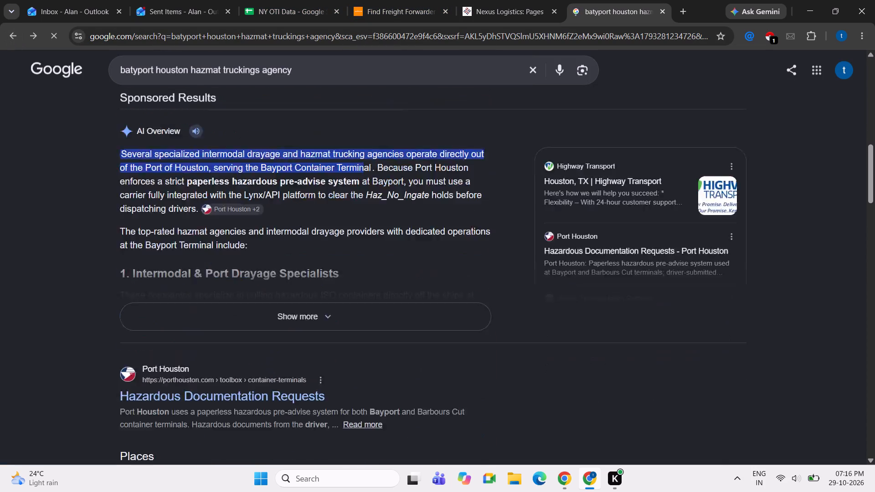
pyautogui.scroll(1, 256, 250)
pyautogui.scroll(-1, 256, 250)
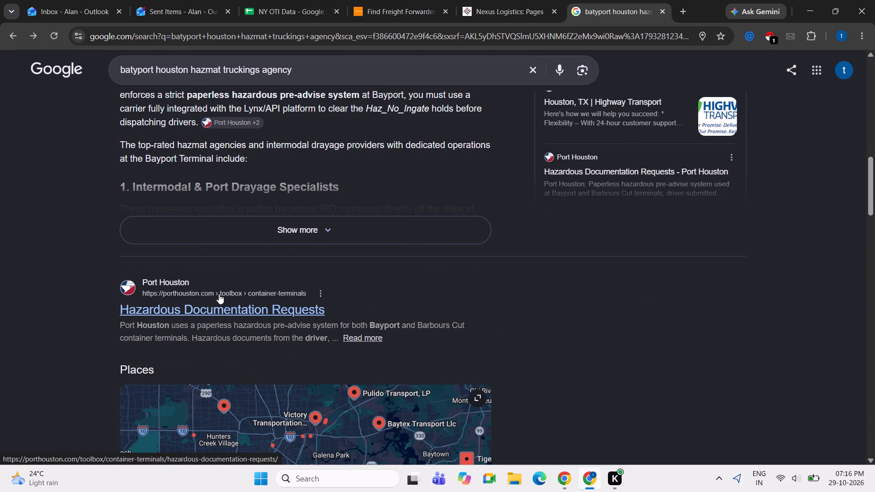
pyautogui.scroll(-3, 219, 294)
pyautogui.scroll(2, 219, 294)
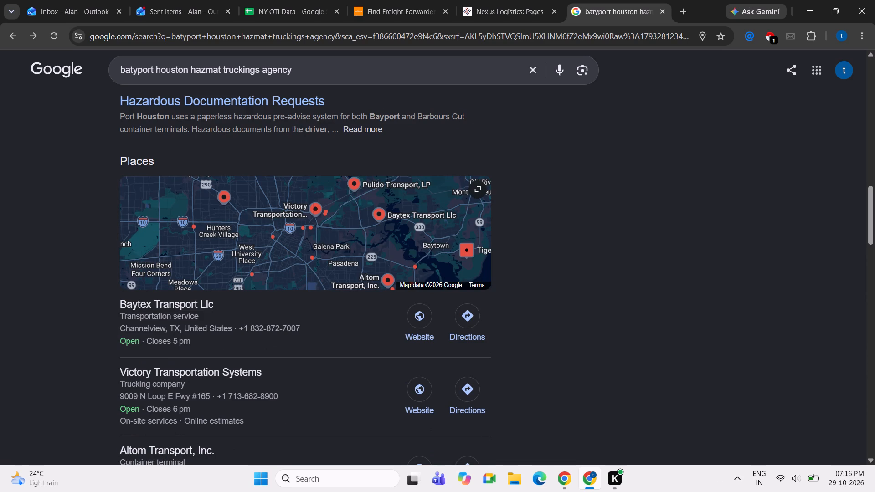
pyautogui.click(176, 302)
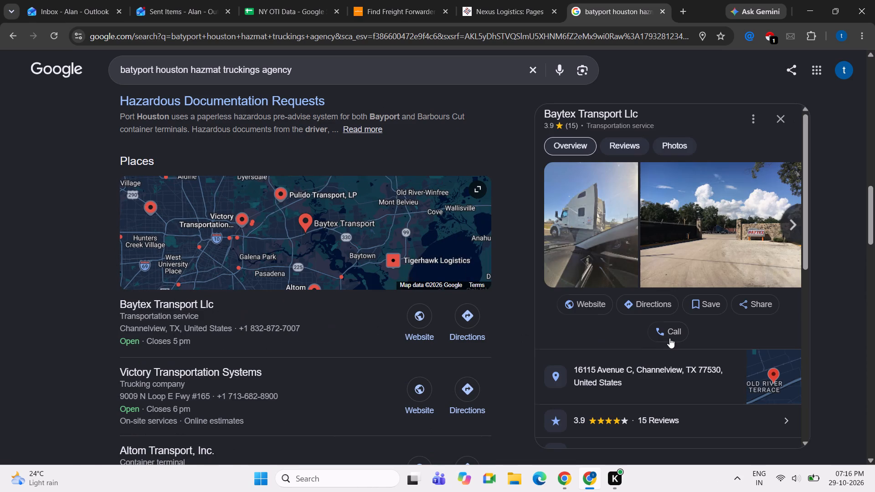
pyautogui.click(592, 306)
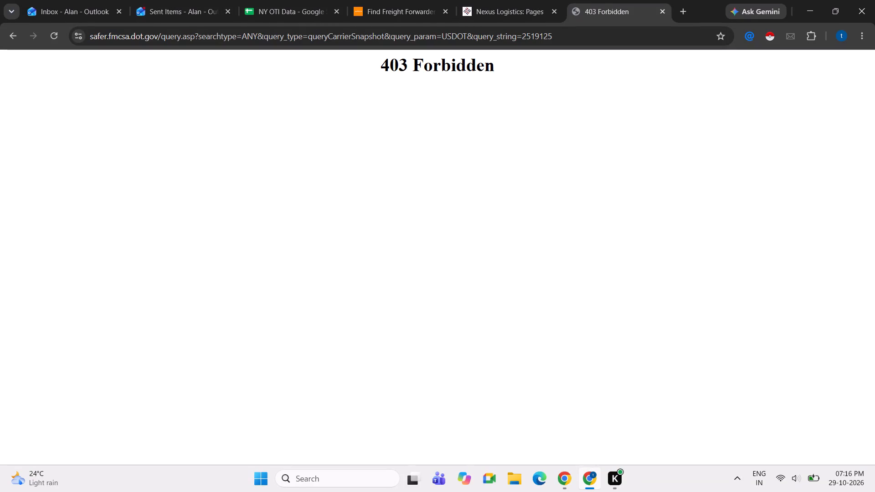
# Go back to the search results and open the website of Victory Transportation Systems from the Places listings.
pyautogui.click(10, 31)
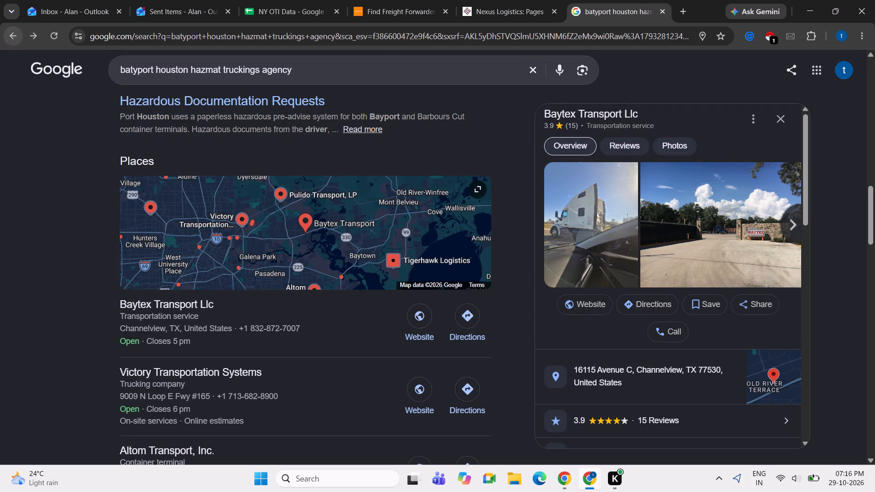
pyautogui.click(167, 368)
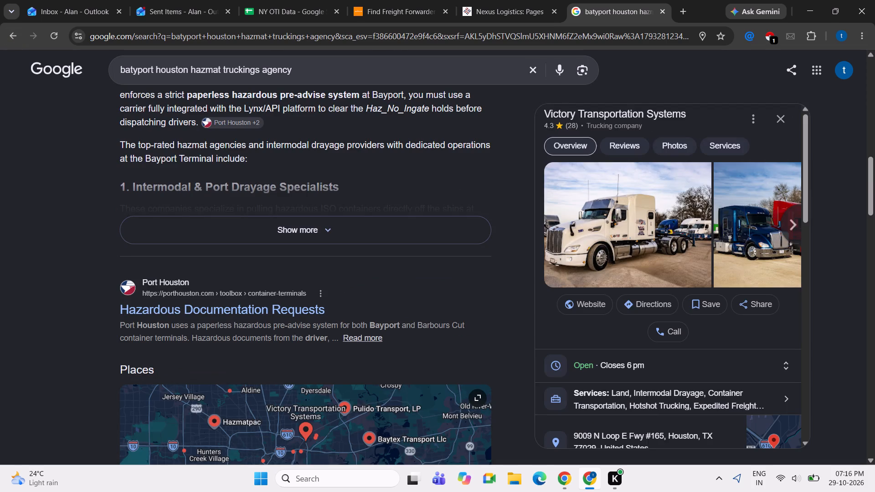
pyautogui.click(651, 303)
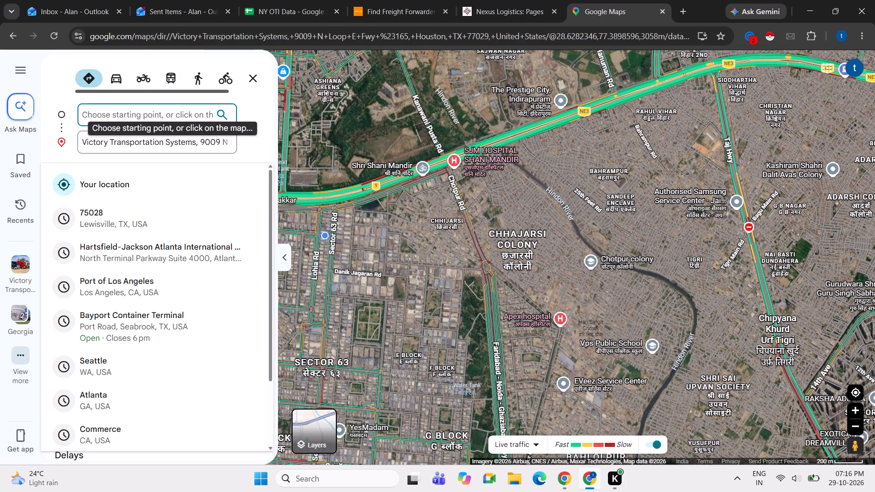
pyautogui.click(5, 37)
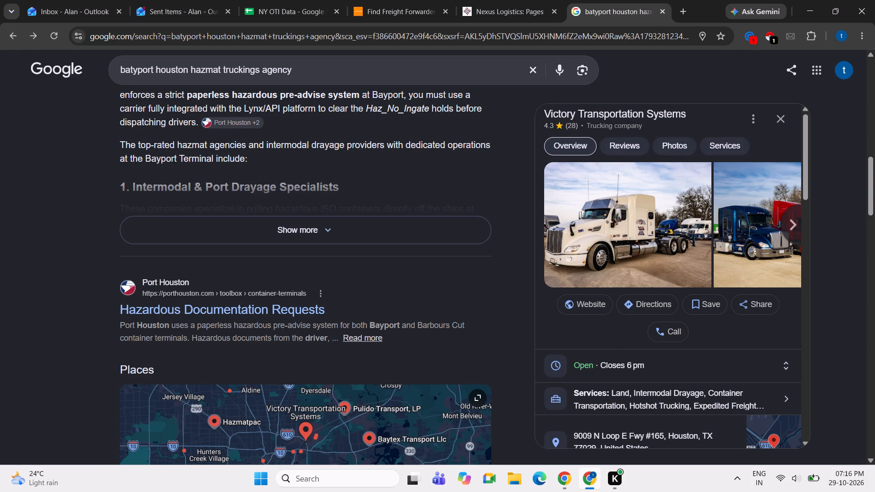
pyautogui.click(580, 297)
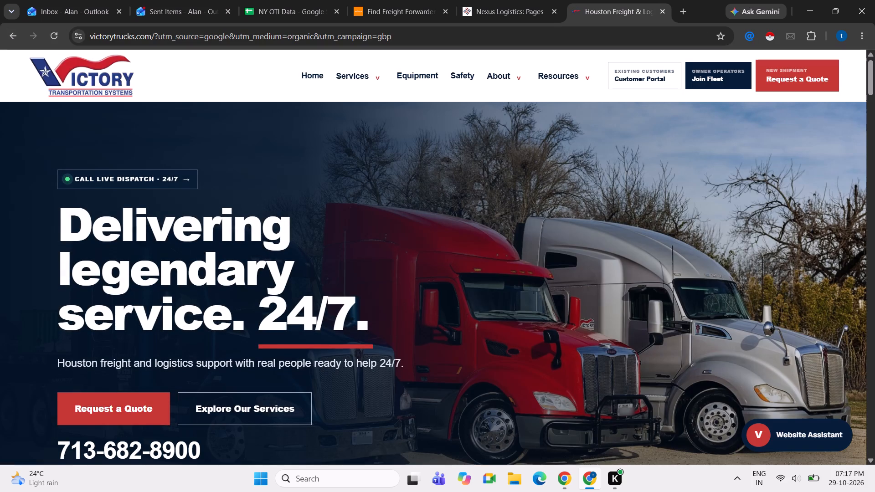
# Examine the Victory Transportation Systems home page for company and contact information.
pyautogui.scroll(-1, 505, 217)
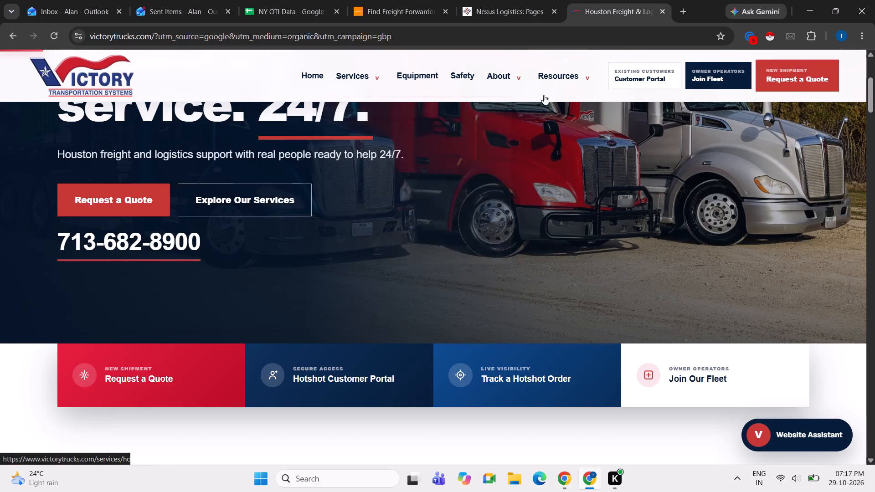
# Look up the Victory Transportation Systems page's email addresses with Email Hunter and select the first four in the list, ending with the operations address.
pyautogui.click(756, 34)
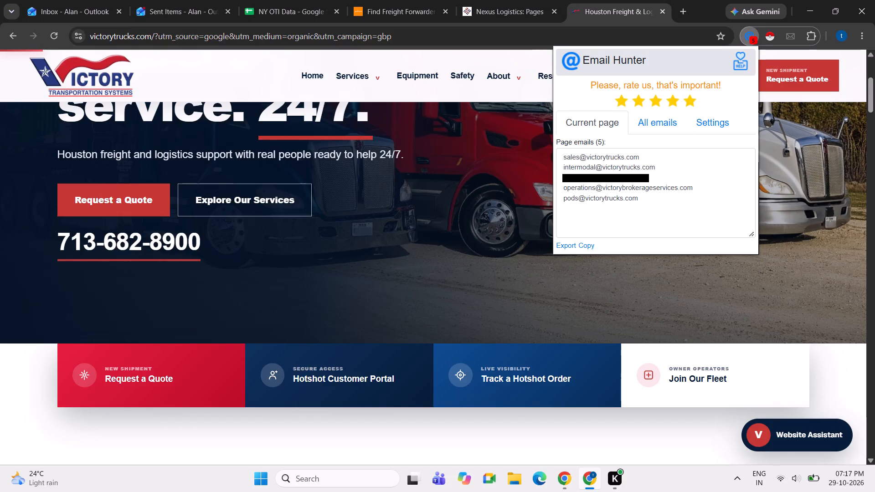
pyautogui.moveTo(700, 186); pyautogui.dragTo(559, 159)
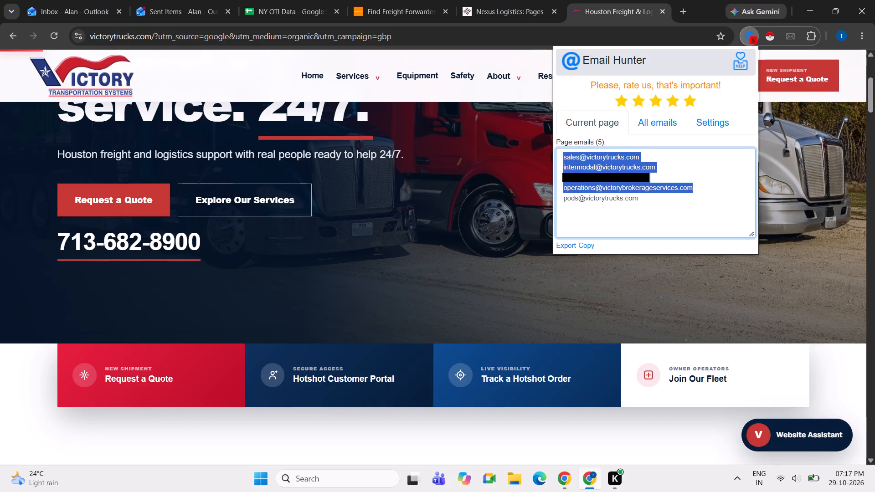
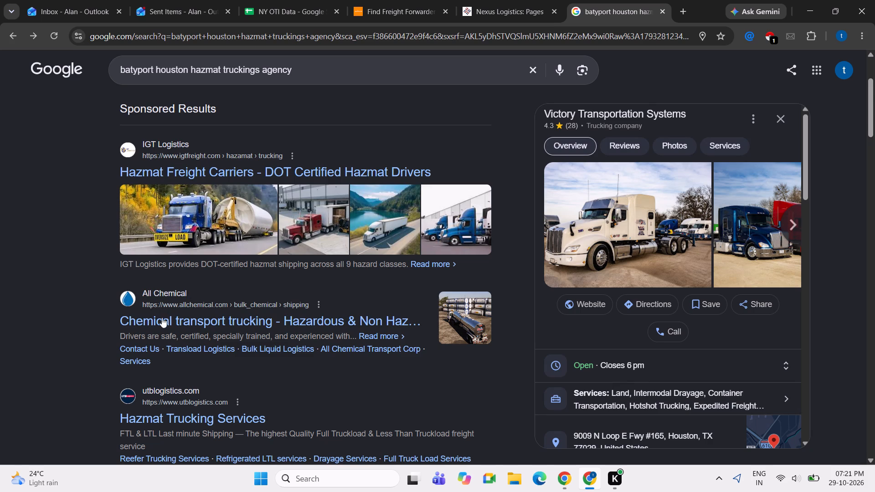
# Examine the sponsored results, AI overview, Places listings and website results for further Houston hazmat trucking companies.
pyautogui.scroll(-2, 192, 309)
pyautogui.scroll(-2, 212, 401)
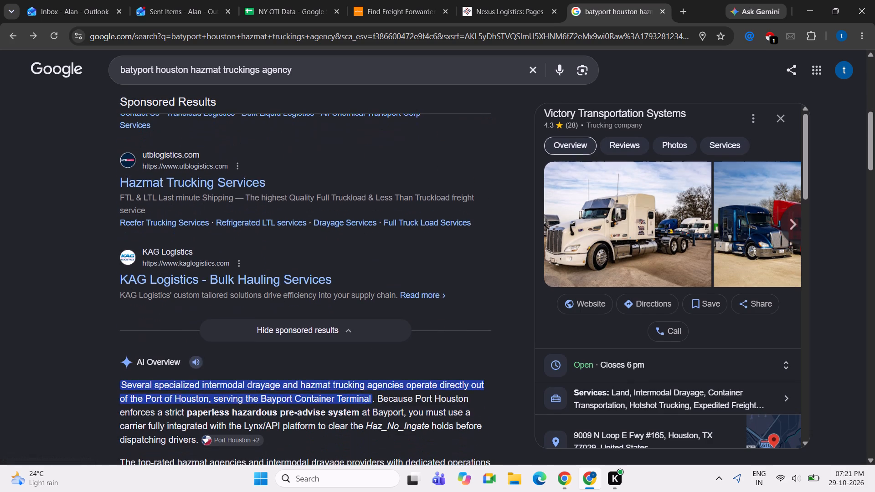
pyautogui.scroll(-5, 214, 396)
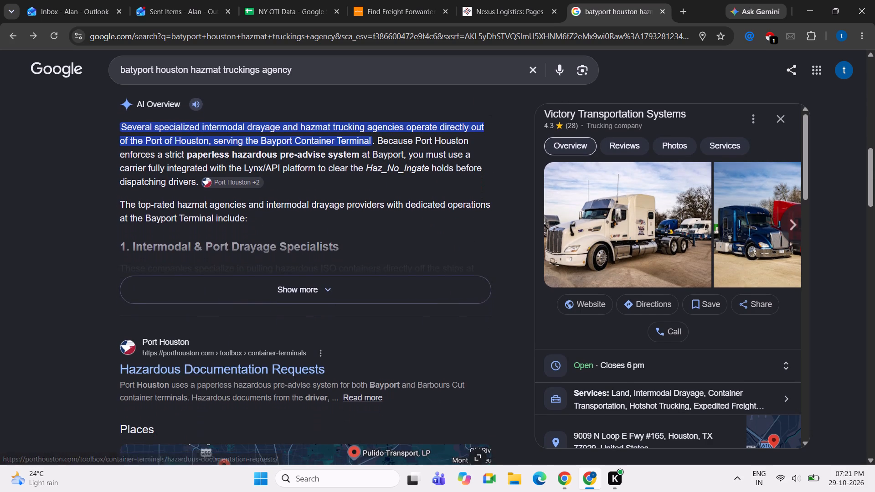
pyautogui.scroll(-7, 214, 364)
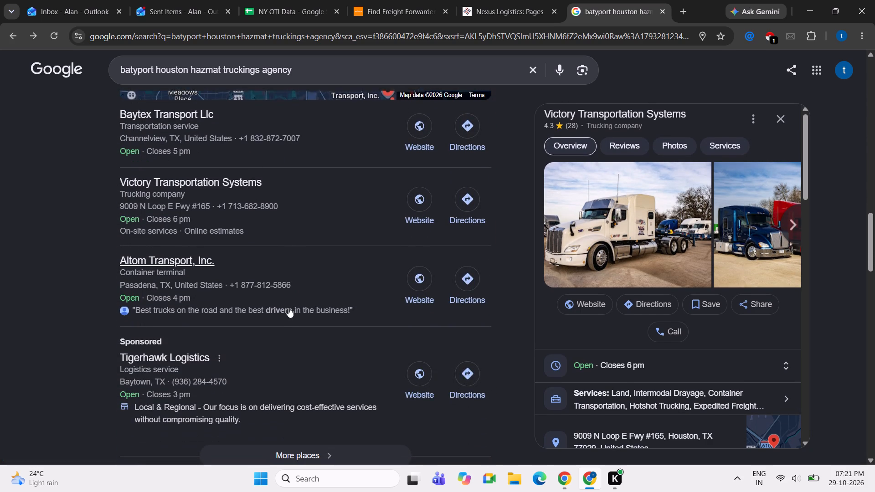
pyautogui.scroll(-2, 296, 305)
pyautogui.scroll(-1, 193, 405)
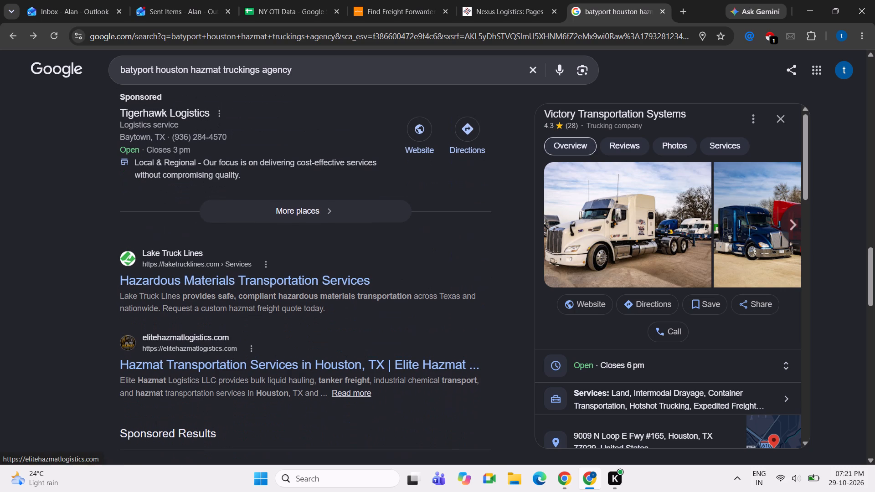
pyautogui.scroll(-1, 221, 294)
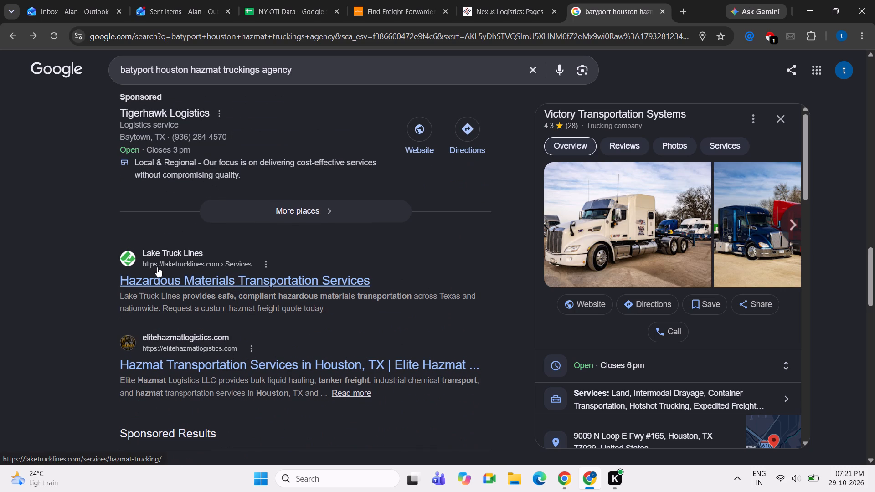
pyautogui.scroll(-1, 202, 319)
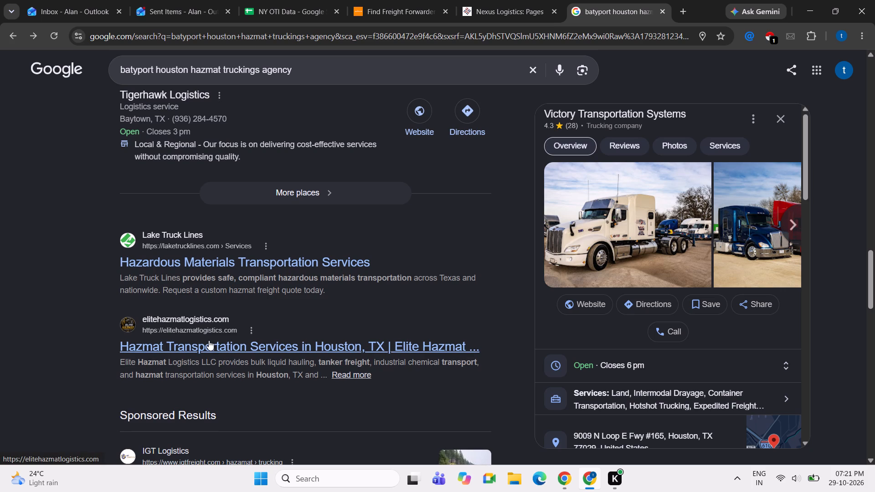
pyautogui.scroll(-1, 203, 254)
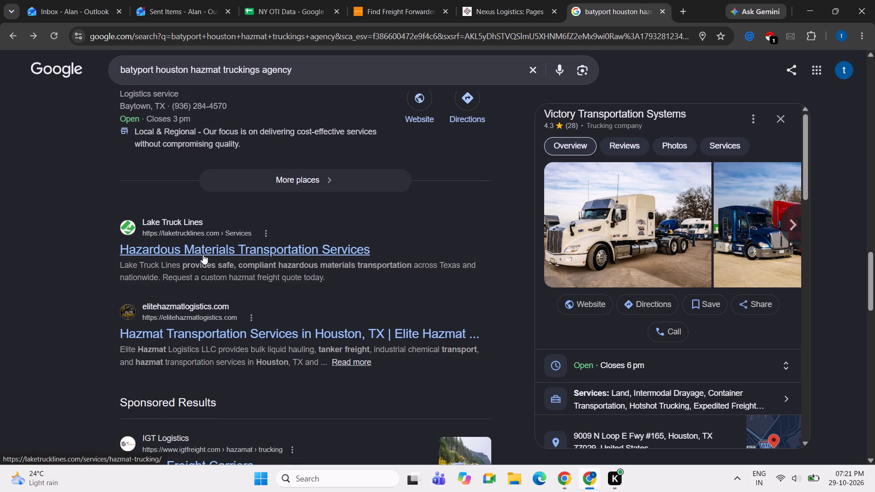
pyautogui.scroll(-1, 203, 254)
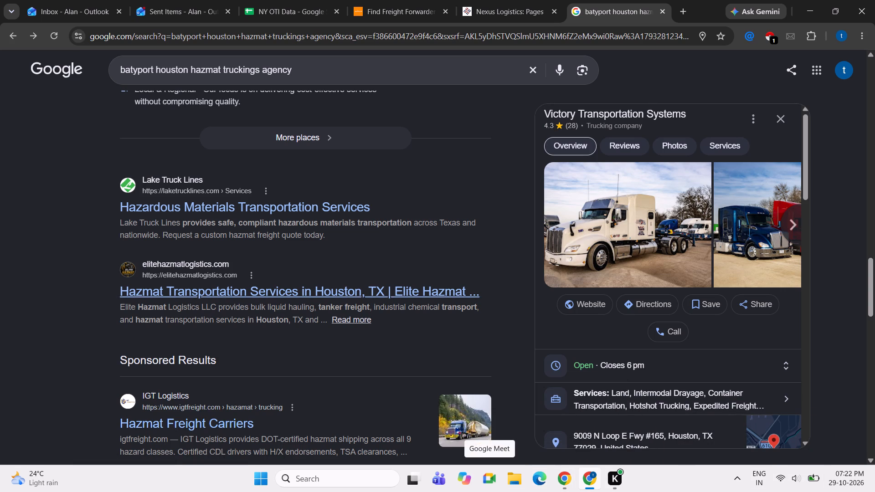
# Open the Shaker Logistics result on safe and reliable chemical logistics and transportation, further down the search results.
pyautogui.scroll(-1, 429, 246)
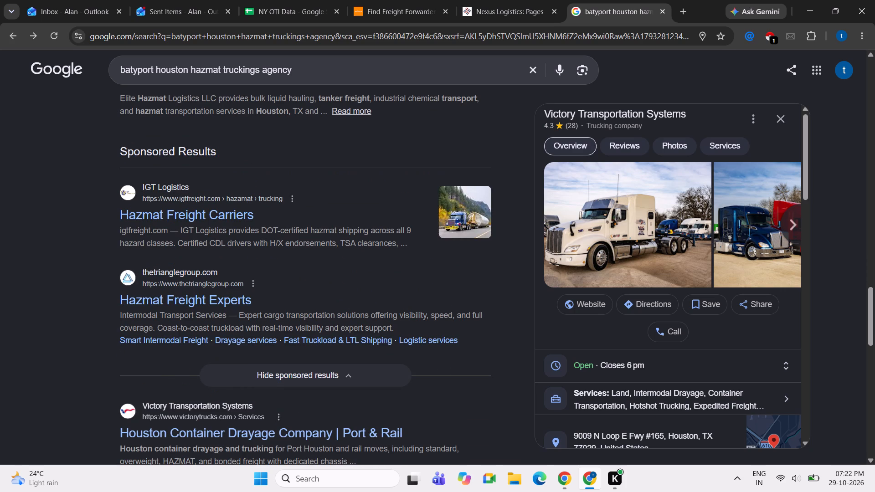
pyautogui.scroll(-1, 44, 322)
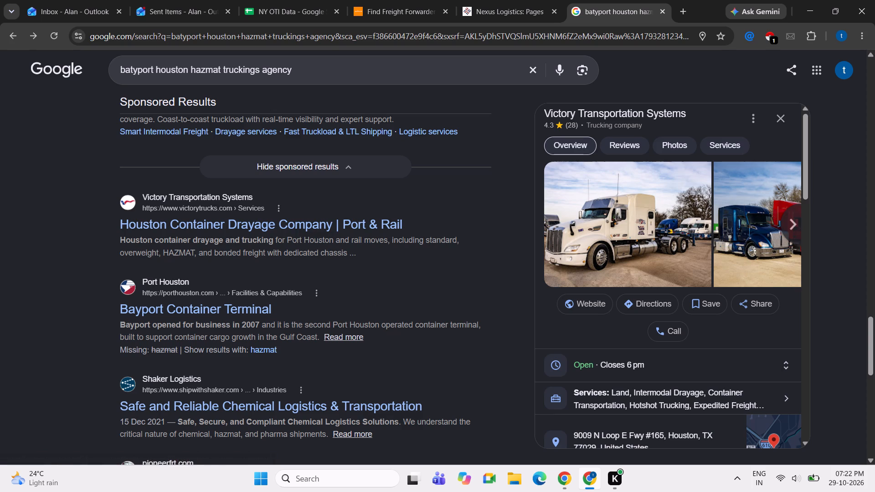
pyautogui.scroll(-1, 74, 208)
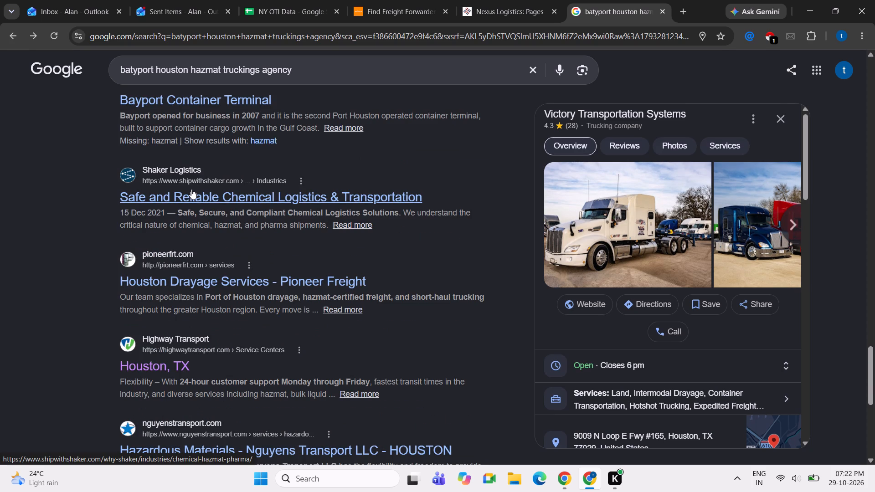
pyautogui.click(191, 189)
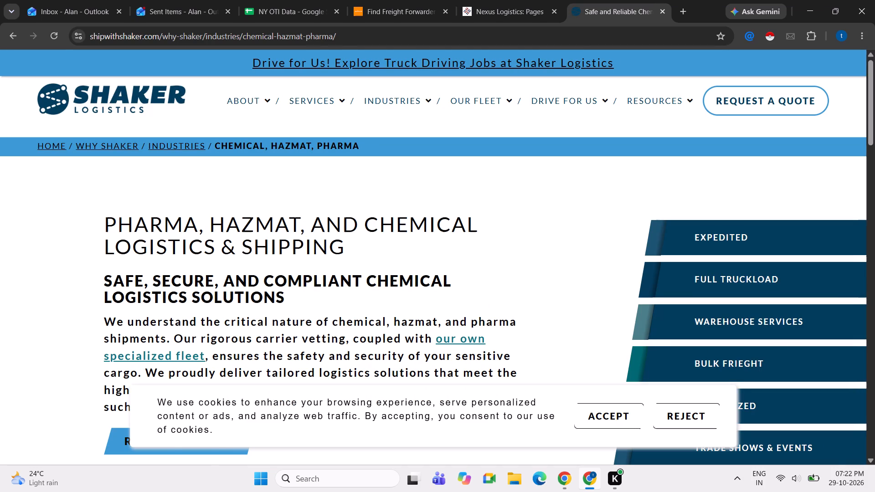
# Accept the cookies on the Shaker Logistics site and examine its hazmat page down to the footer for contact information.
pyautogui.scroll(-3, 590, 259)
pyautogui.click(624, 414)
pyautogui.scroll(-2, 557, 304)
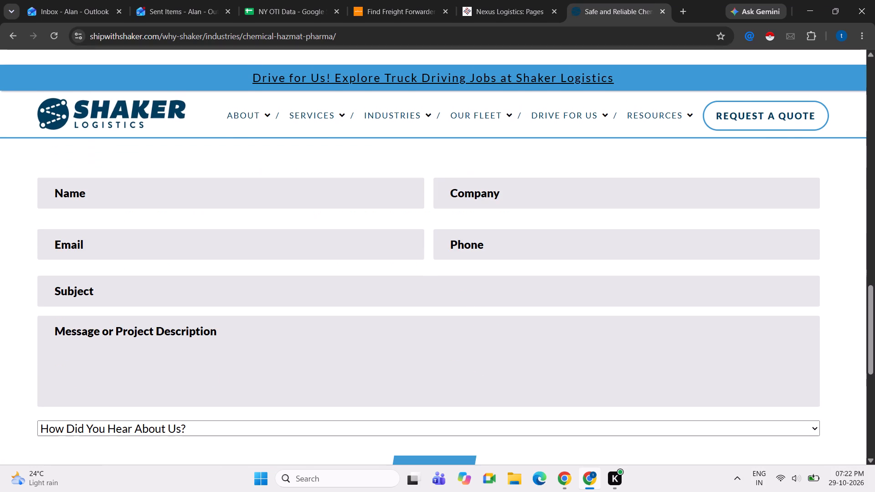
pyautogui.scroll(-3, 557, 304)
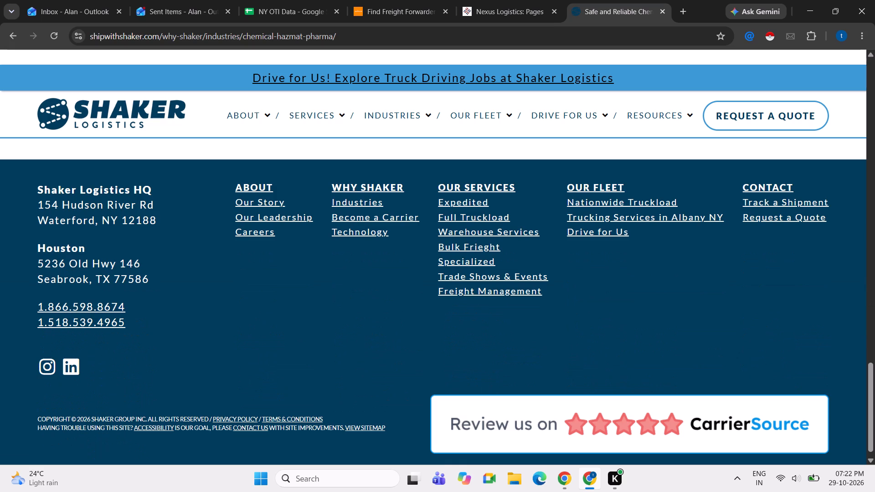
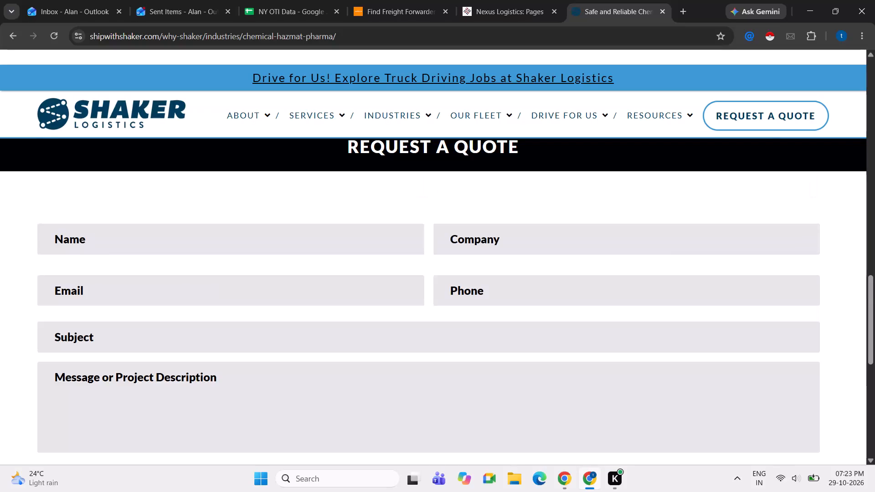
# Check the Shaker Logistics hazmat page for contact emails with the Email Hunter extension.
pyautogui.scroll(2, 494, 358)
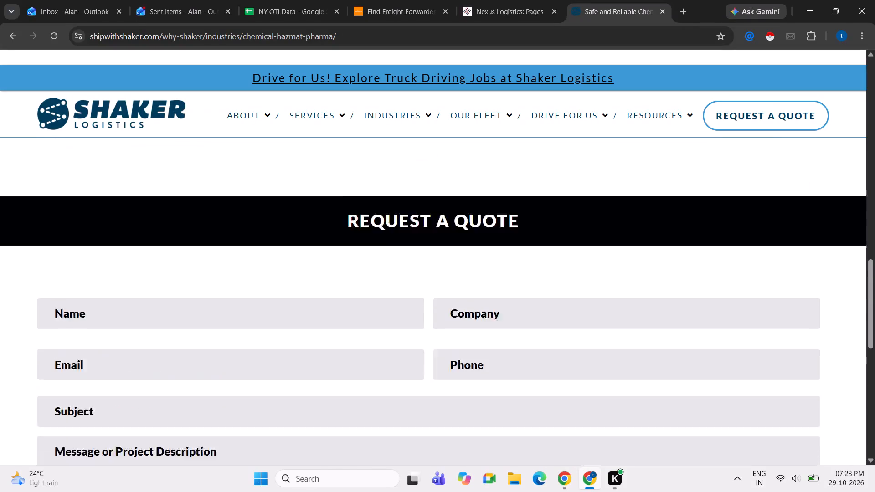
pyautogui.scroll(1, 494, 358)
pyautogui.click(745, 36)
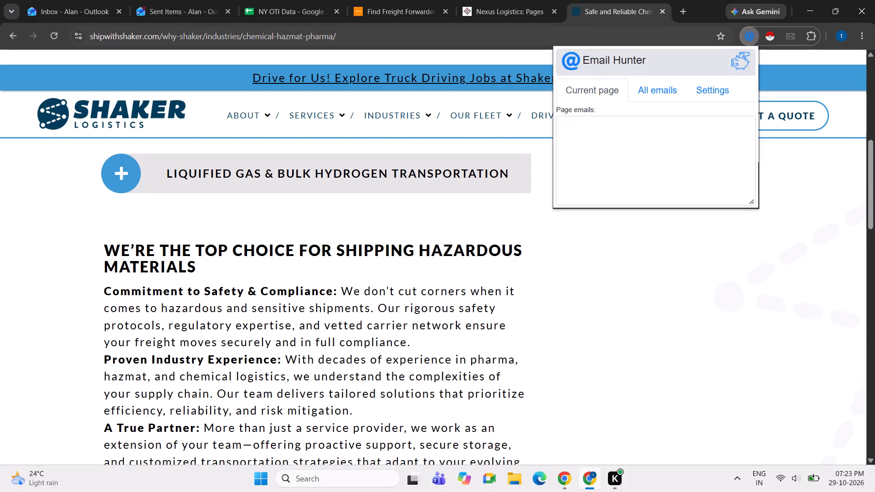
pyautogui.click(677, 307)
# Fill in the Shaker Logistics quote request form with the name Alan and a company name starting "Nobel logi".
pyautogui.scroll(-3, 433, 220)
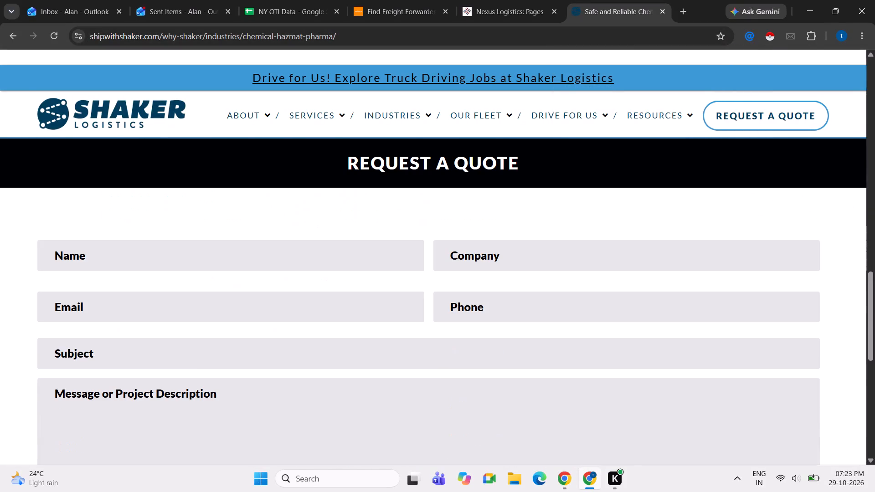
pyautogui.click(197, 246)
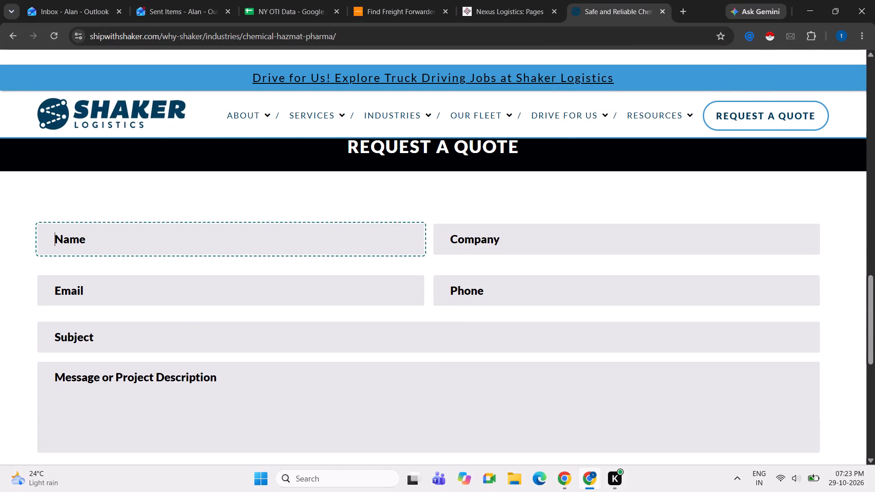
pyautogui.write('Alan')
pyautogui.click(471, 234)
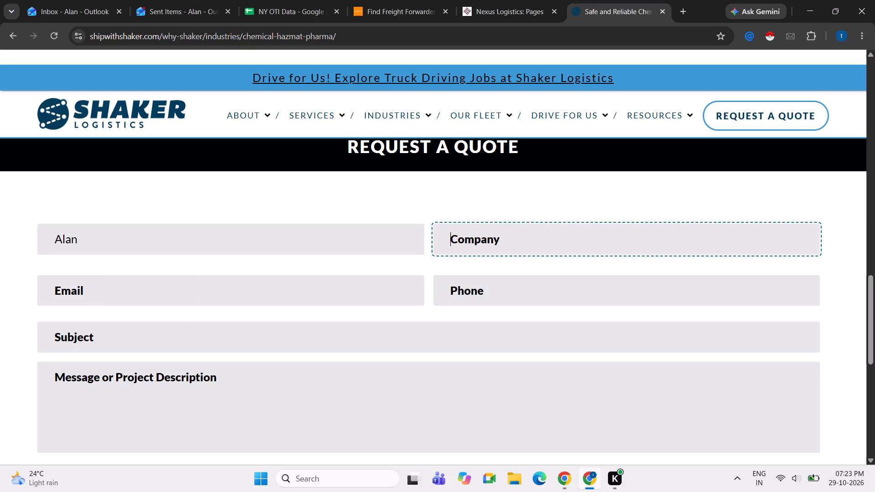
pyautogui.write('Nobel loh')
pyautogui.press('BackSpace')
pyautogui.write('gi')
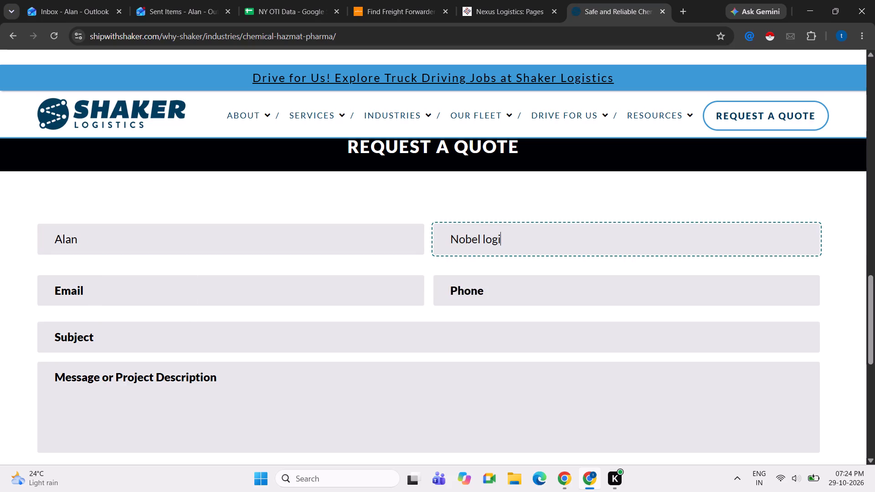
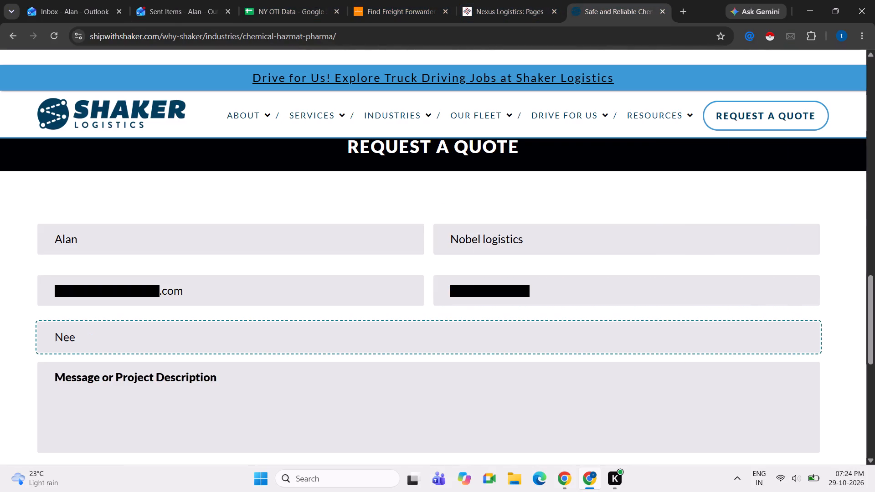
# Complete the line above the message box in the quote request form so it reads "Need Urgent pickup Today hazmat 9".
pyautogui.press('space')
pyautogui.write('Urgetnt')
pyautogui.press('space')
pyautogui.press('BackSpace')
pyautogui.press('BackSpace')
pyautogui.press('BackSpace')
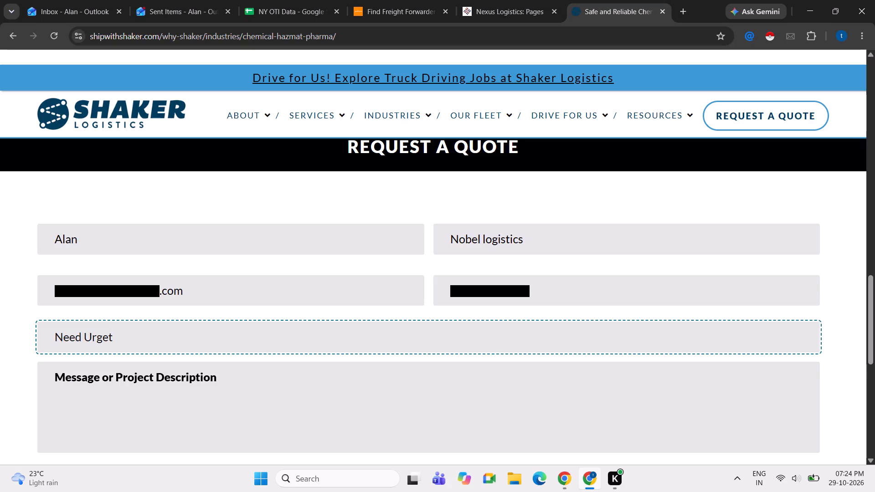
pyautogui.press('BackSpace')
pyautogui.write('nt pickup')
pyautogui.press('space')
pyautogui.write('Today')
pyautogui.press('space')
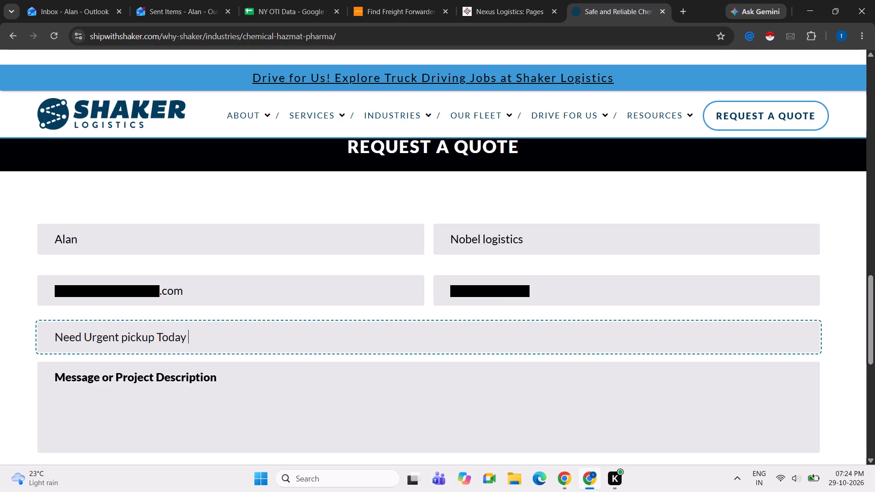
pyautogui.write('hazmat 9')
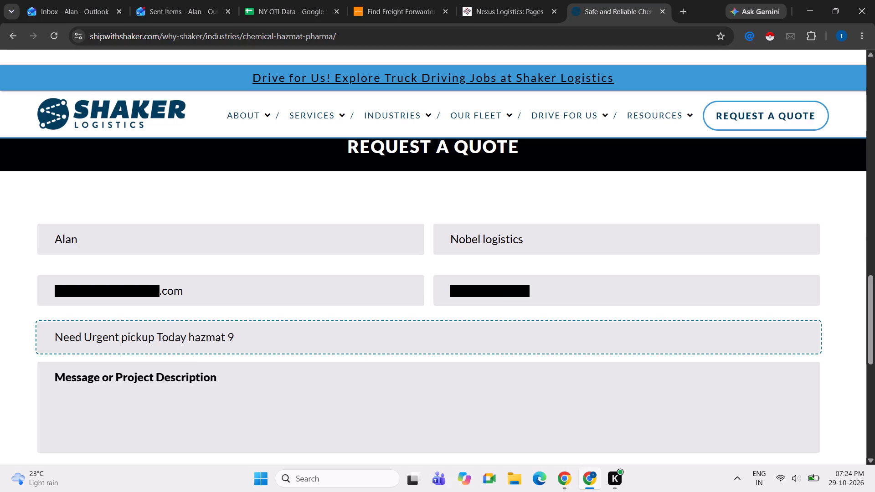
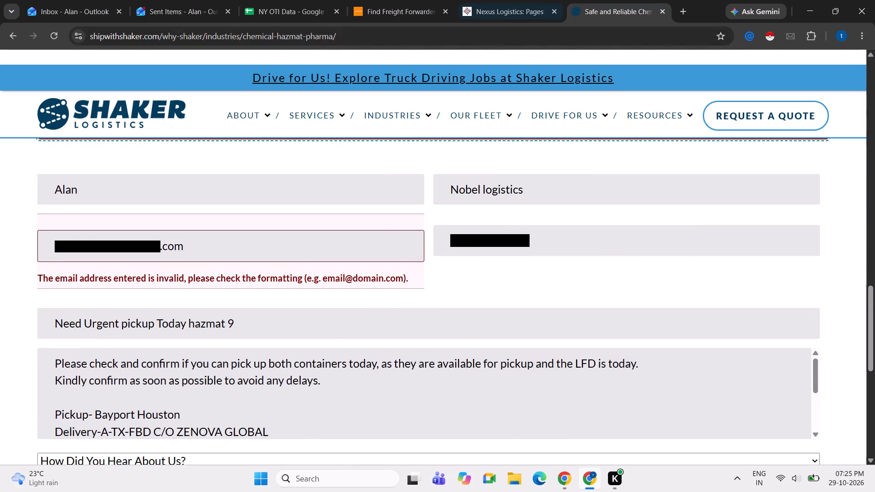
# Open the email address entry in the Shaker Logistics quote request form for correction.
pyautogui.click(233, 253)
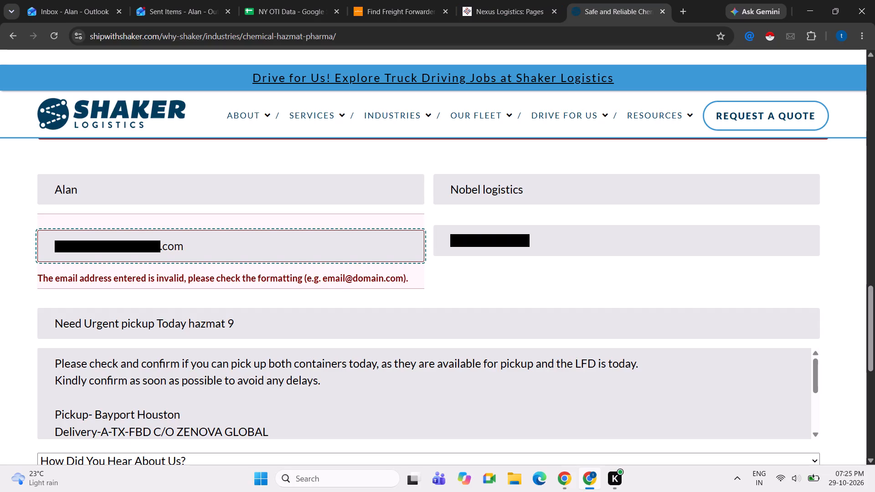
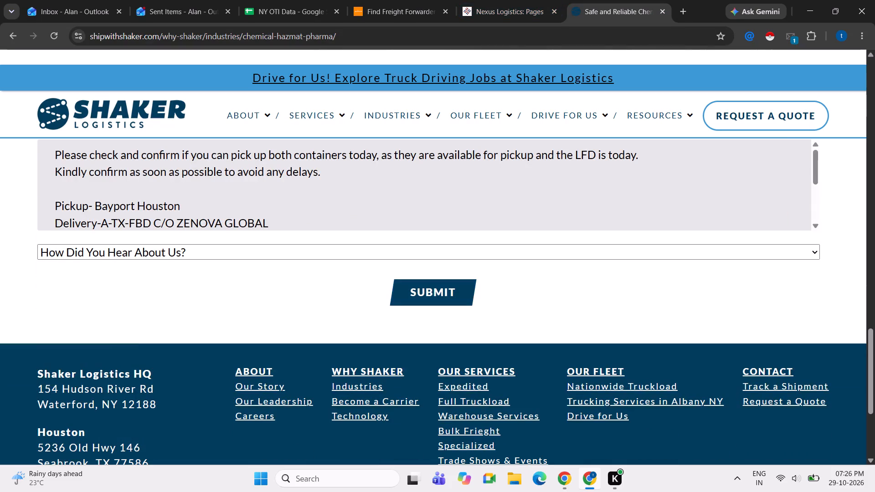
# Check the open and click activity of the sent urgent pickup emails in the Email Tracker Pro extension.
pyautogui.scroll(1, 443, 318)
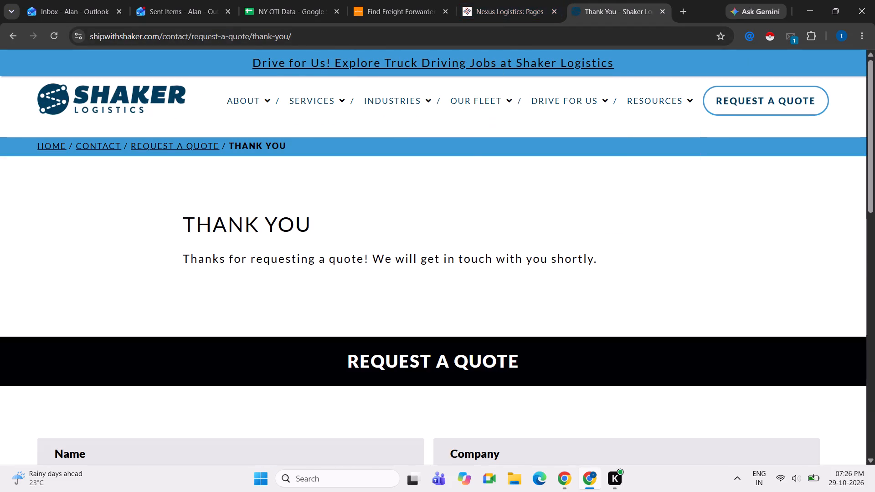
pyautogui.click(789, 42)
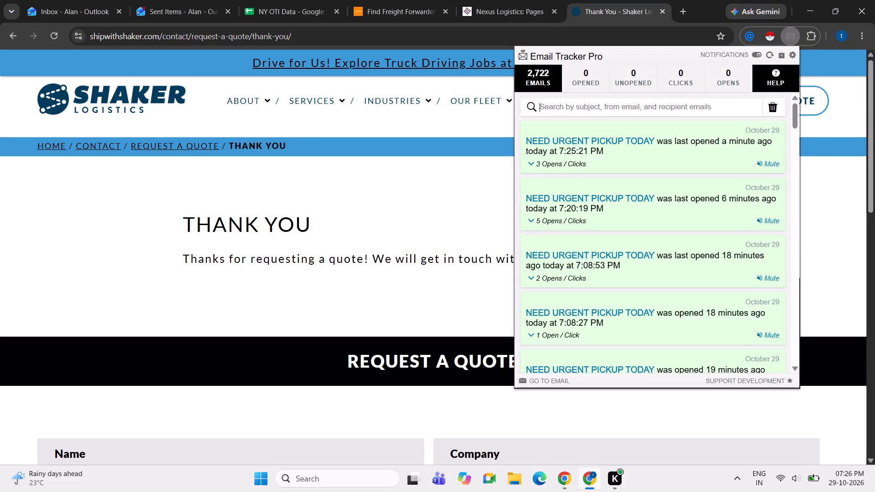
# Dismiss the Email Tracker Pro popup and switch to the NY OTI Data spreadsheet of collected contact emails.
pyautogui.click(830, 214)
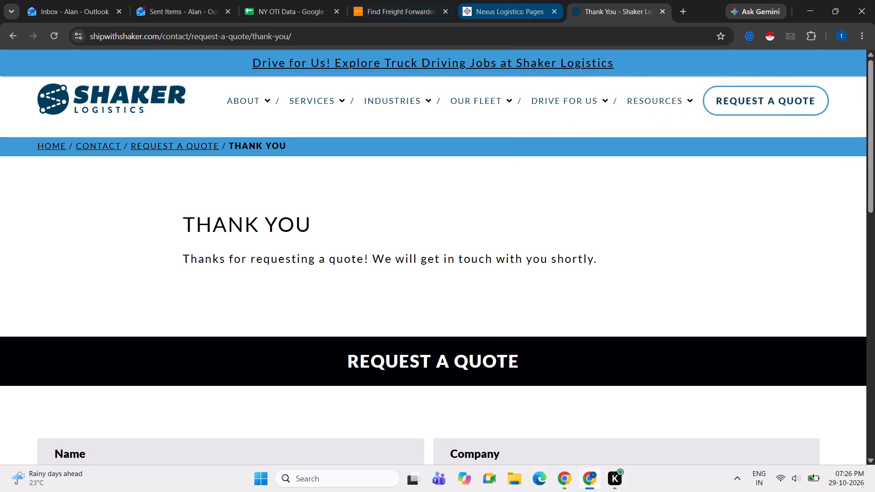
pyautogui.click(496, 0)
pyautogui.click(399, 0)
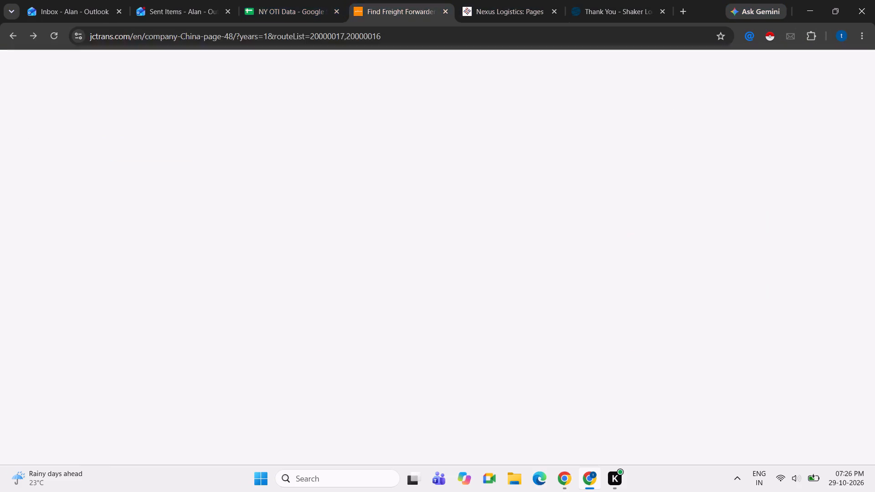
pyautogui.click(308, 6)
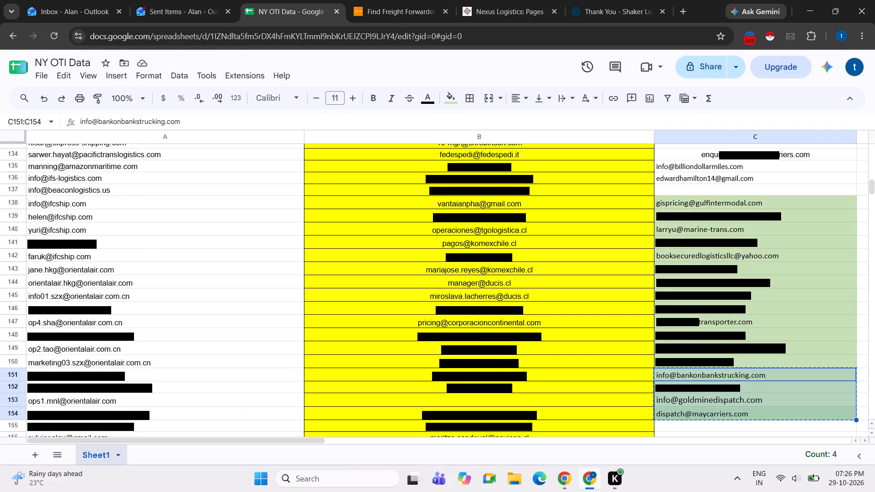
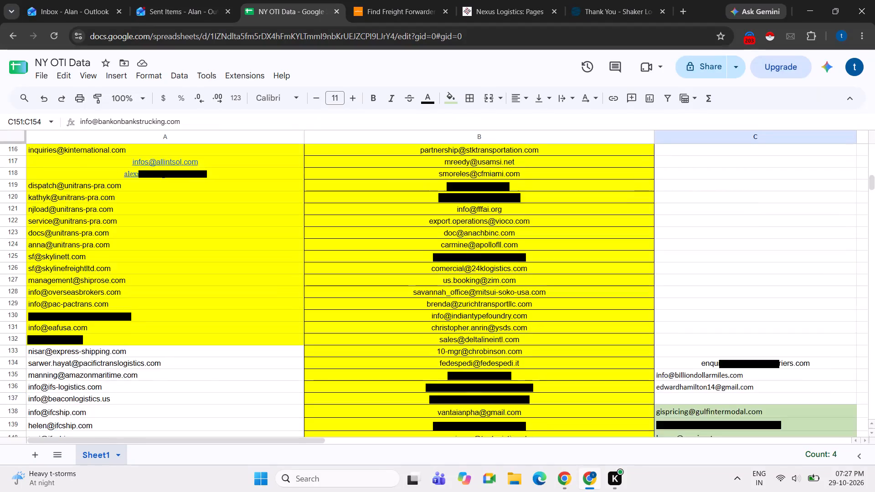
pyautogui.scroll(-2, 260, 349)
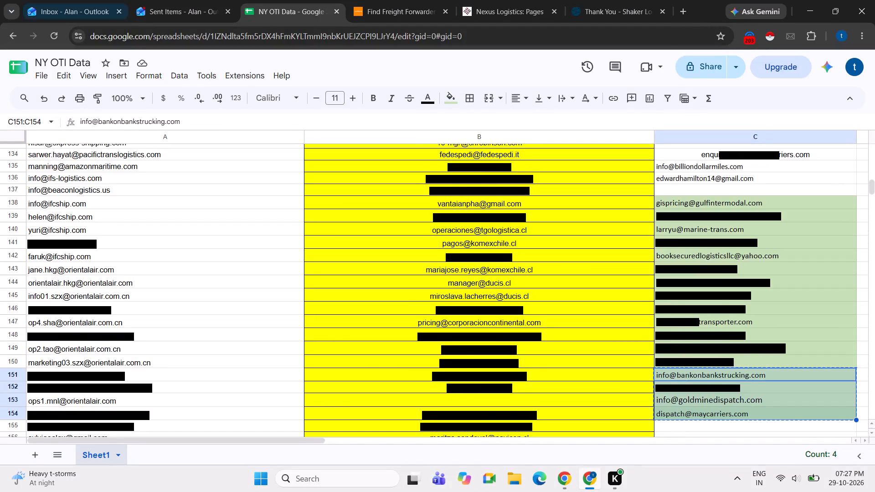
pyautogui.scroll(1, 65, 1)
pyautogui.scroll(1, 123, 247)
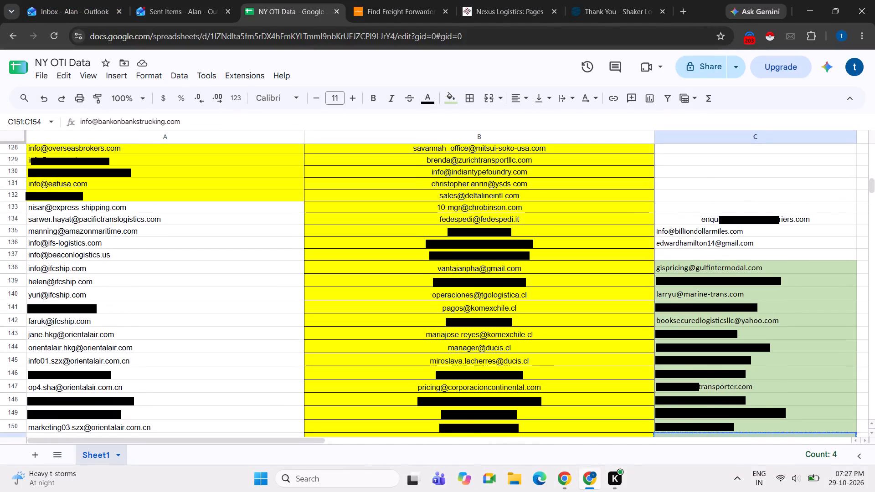
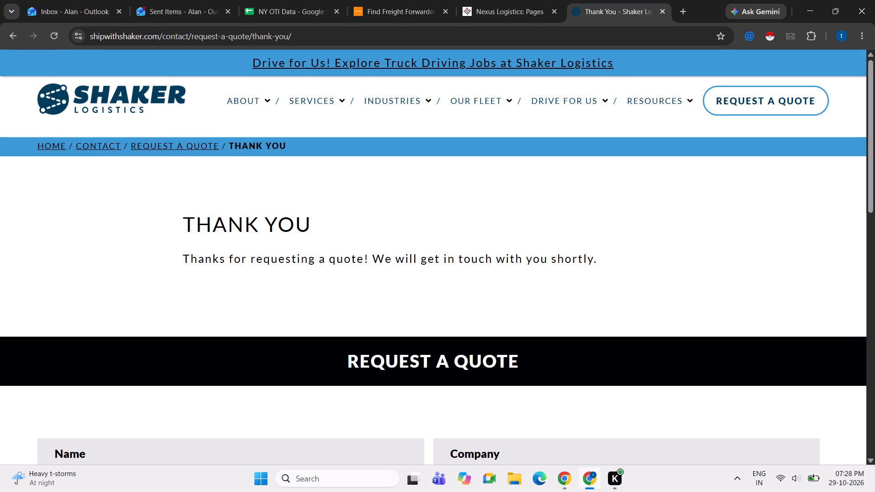
# Return from the Shaker Logistics quote confirmation to the Bayport Houston hazmat trucking search results and review the listed carriers.
pyautogui.click(17, 40)
pyautogui.scroll(-1, 443, 250)
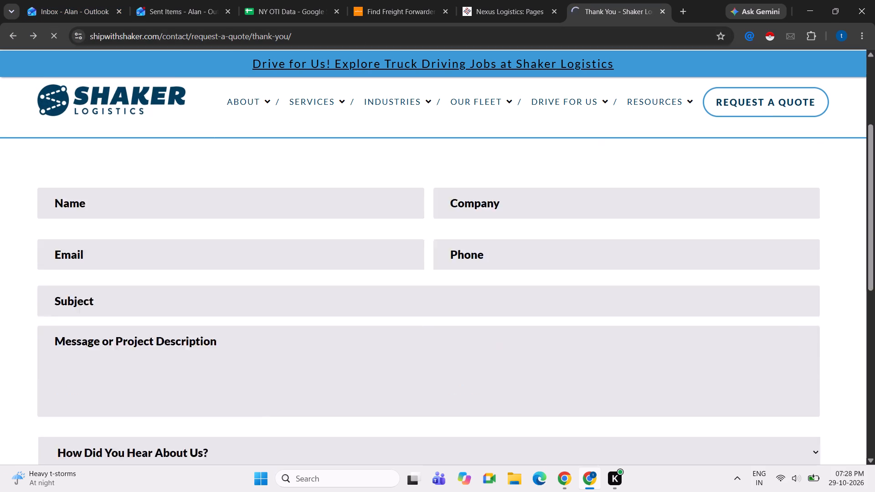
pyautogui.scroll(2, 443, 250)
pyautogui.click(8, 33)
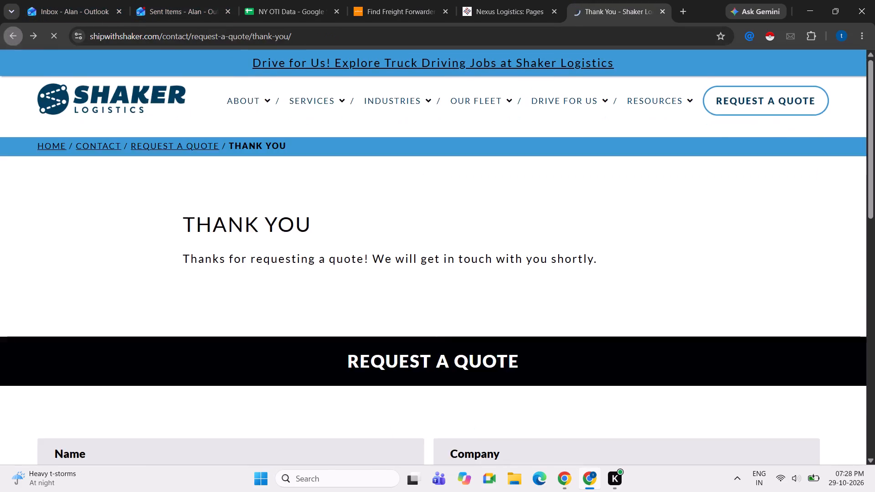
pyautogui.click(8, 31)
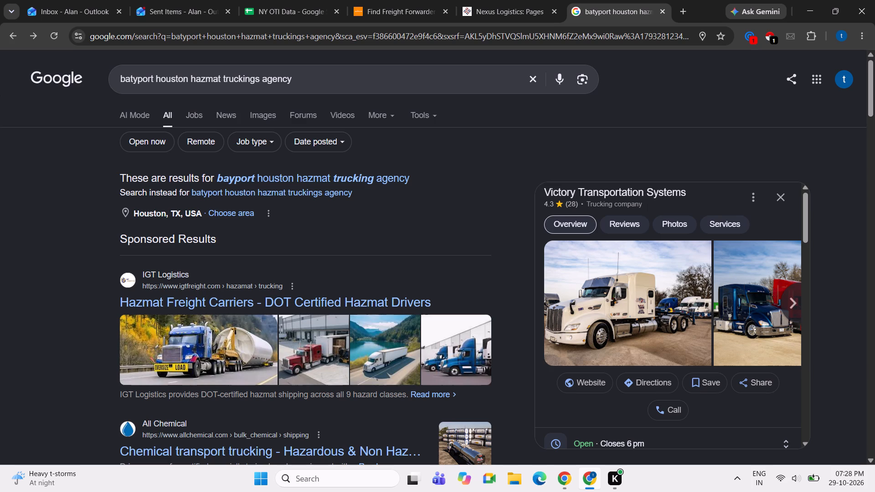
pyautogui.scroll(-1, 507, 237)
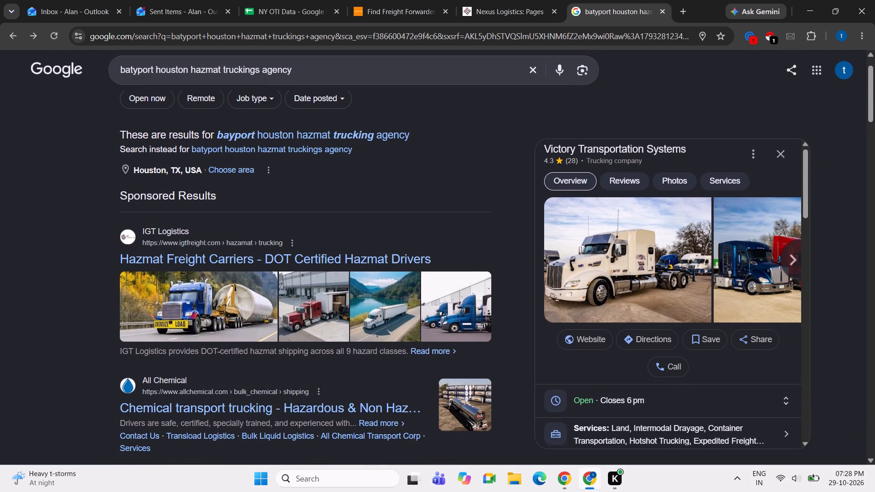
pyautogui.scroll(-1, 497, 223)
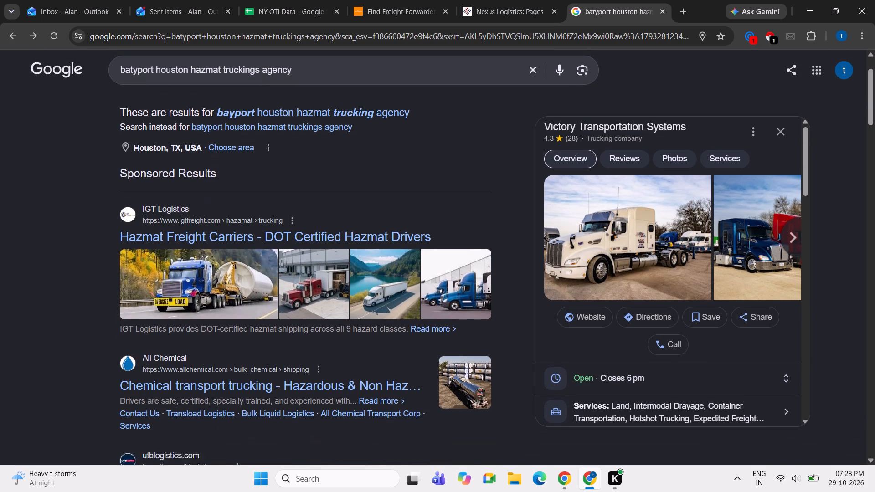
pyautogui.scroll(-1, 497, 223)
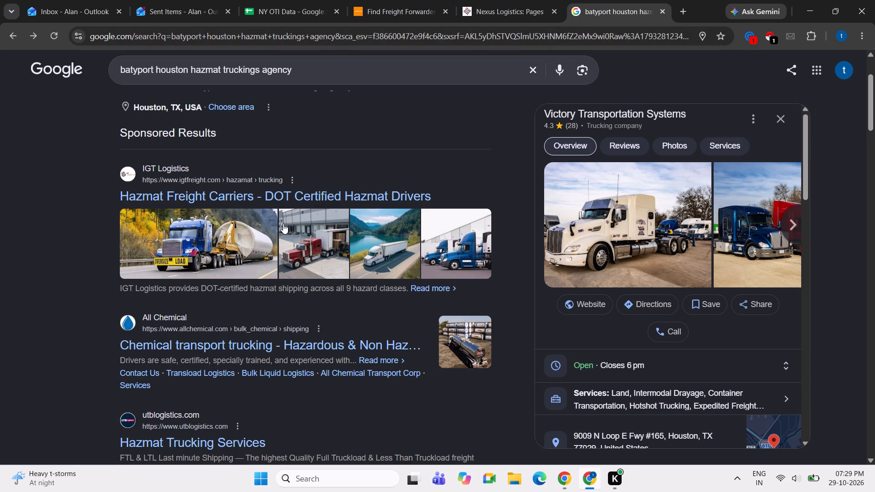
# Look through the Bayport Houston hazmat trucking search results for another carrier to contact.
pyautogui.scroll(-9, 289, 258)
pyautogui.scroll(-4, 197, 326)
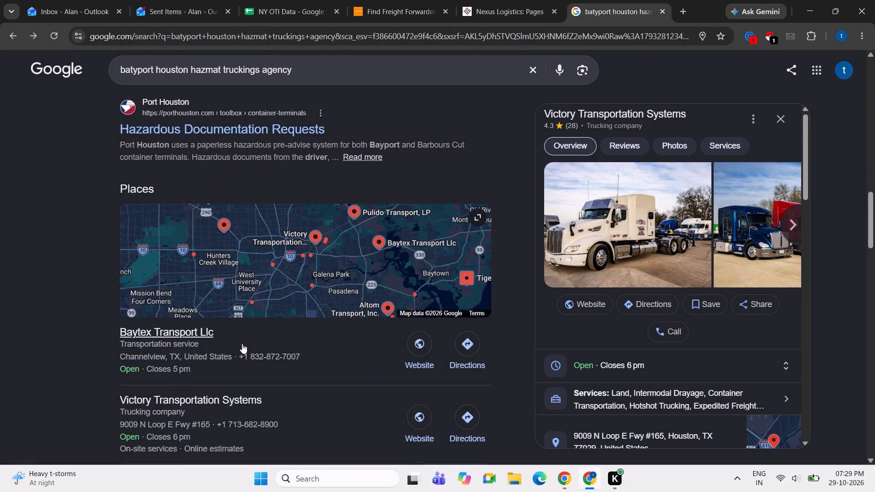
pyautogui.scroll(-5, 242, 343)
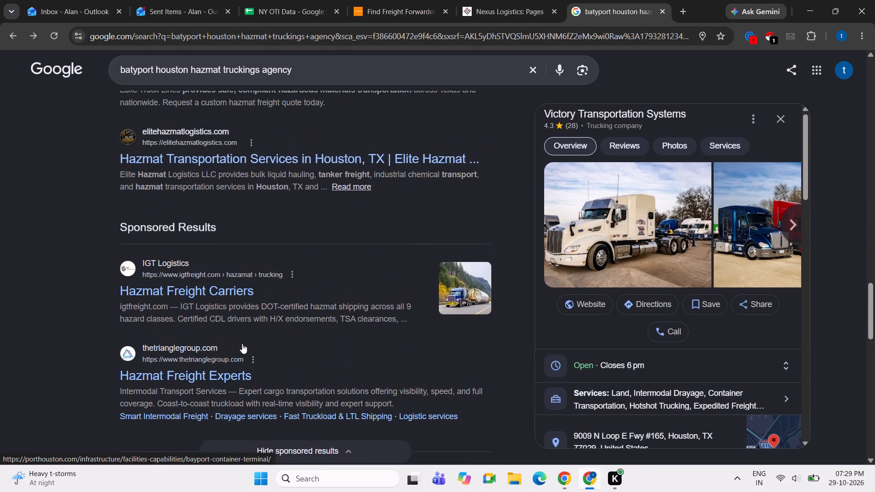
pyautogui.scroll(-6, 201, 348)
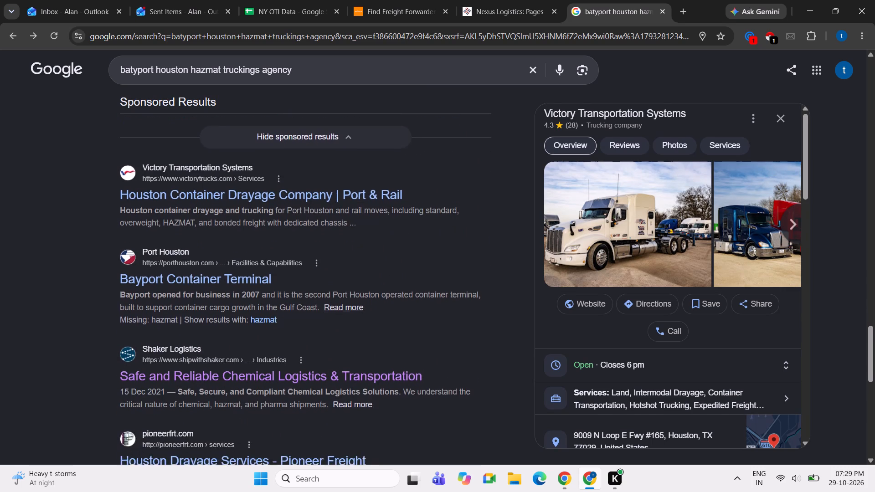
pyautogui.scroll(-2, 237, 325)
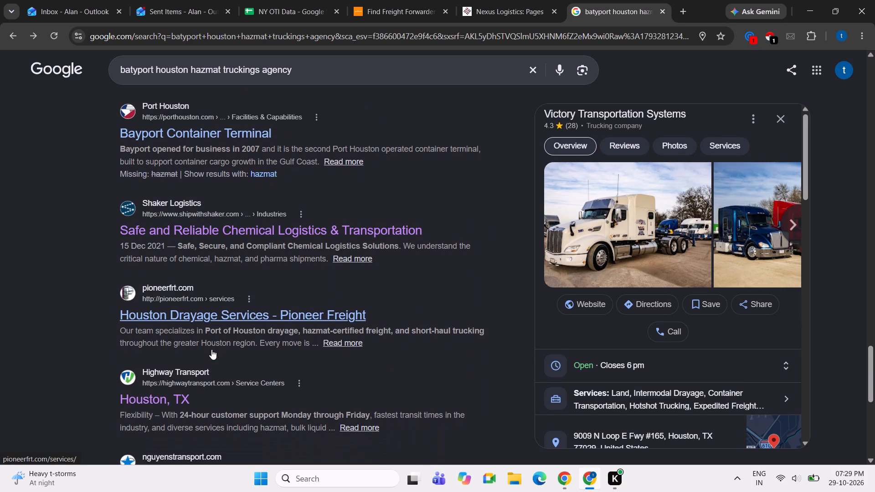
pyautogui.scroll(-1, 211, 349)
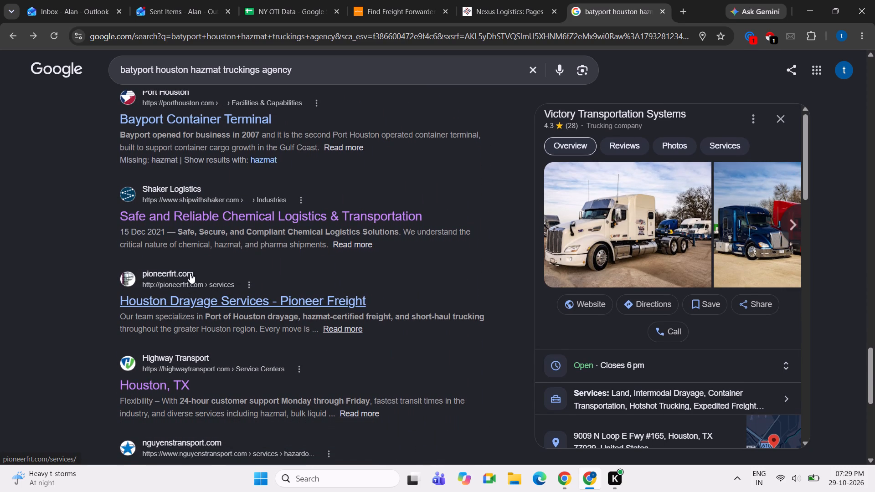
pyautogui.scroll(-1, 353, 284)
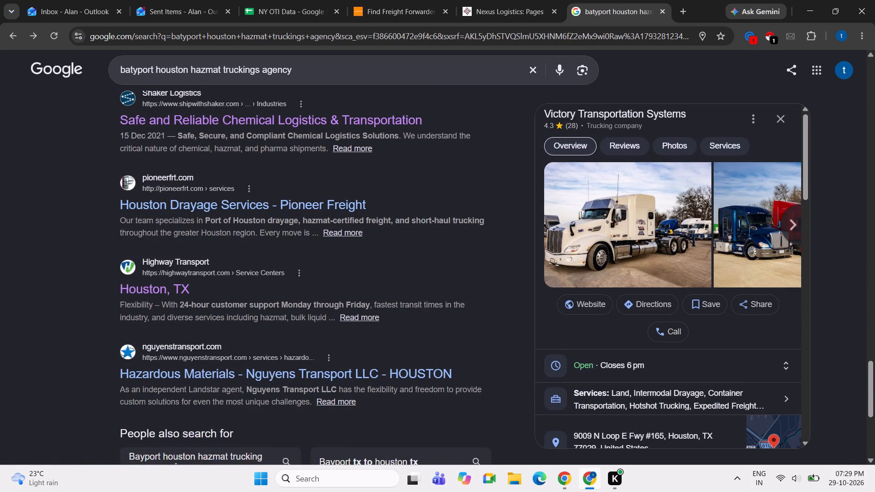
pyautogui.scroll(-1, 335, 292)
pyautogui.scroll(-1, 218, 356)
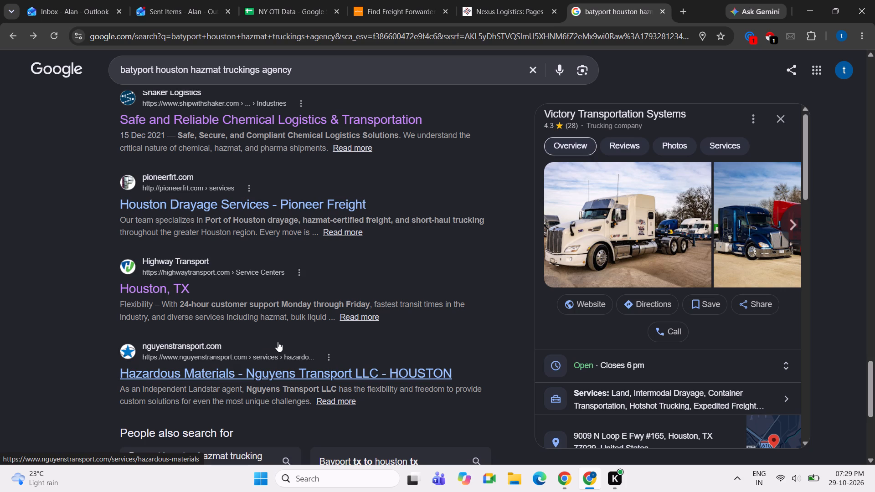
# Open the Nguyens Transport LLC hazardous materials result and go to the company's contact page.
pyautogui.click(400, 370)
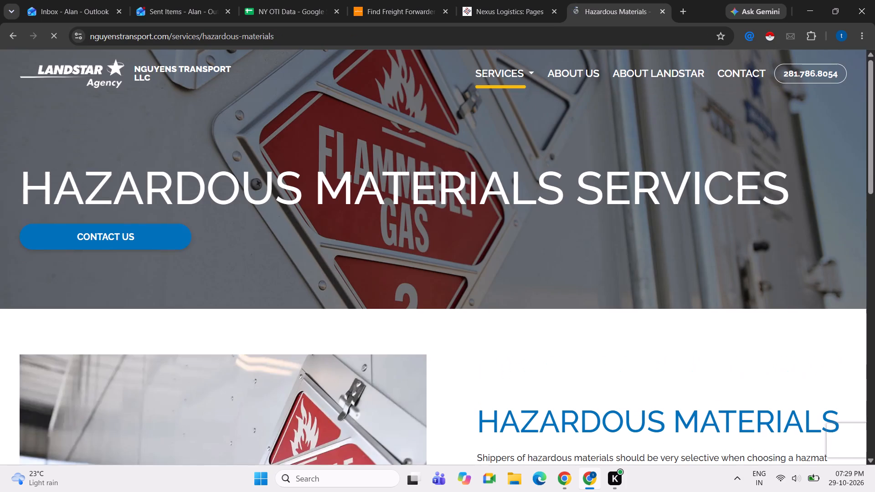
pyautogui.click(742, 69)
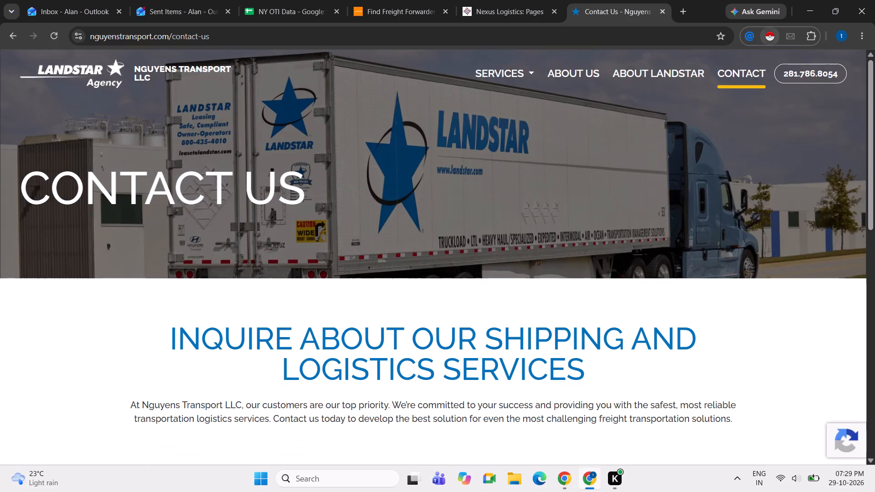
# Find the contact page's email address with the Email Hunter extension, copy it, and dismiss the extension.
pyautogui.click(748, 41)
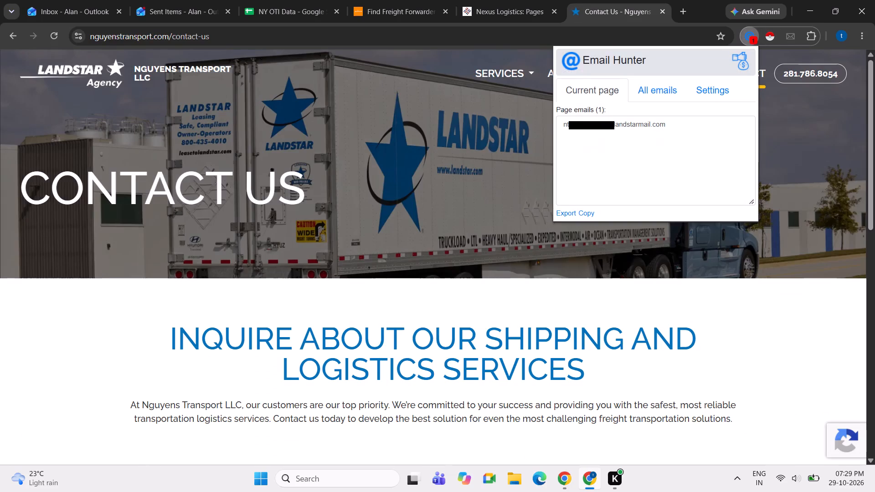
pyautogui.moveTo(675, 125); pyautogui.dragTo(529, 133)
pyautogui.hotkey('ctrl', 'c')
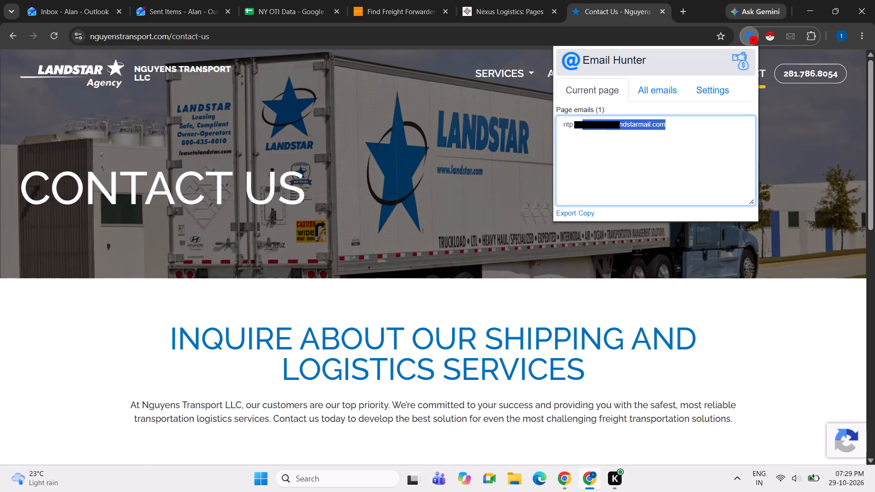
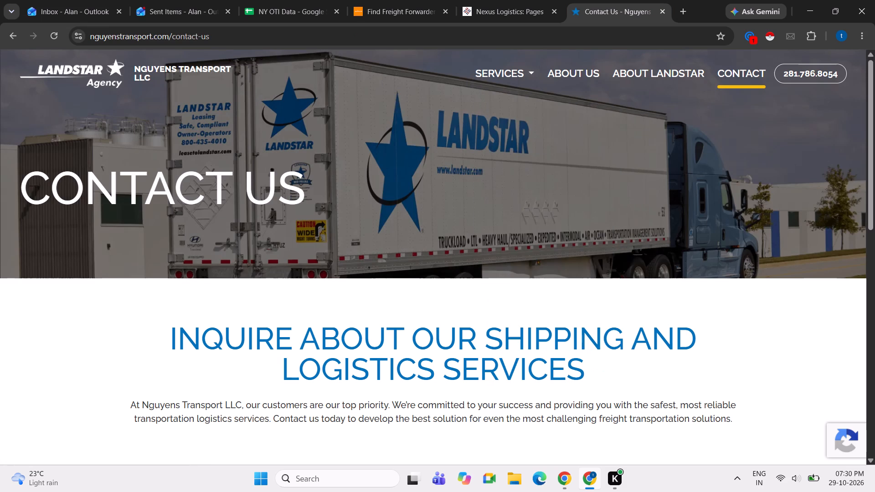
# Check the Nguyens Transport contact page for contact emails with the Email Hunter extension.
pyautogui.click(757, 37)
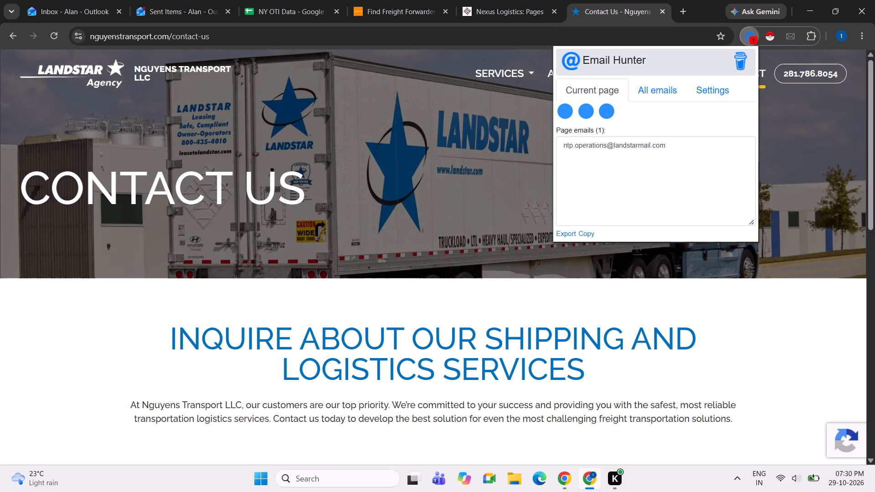
pyautogui.click(789, 313)
pyautogui.scroll(-1, 578, 311)
pyautogui.scroll(3, 578, 311)
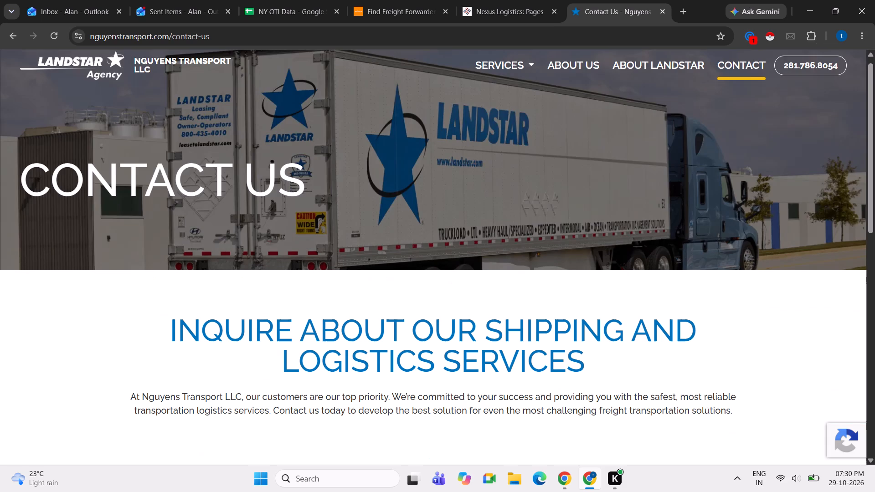
# Check the open status of the sent NEED URGENT PICKUP TODAY emails in the Email Tracker extension.
pyautogui.click(792, 39)
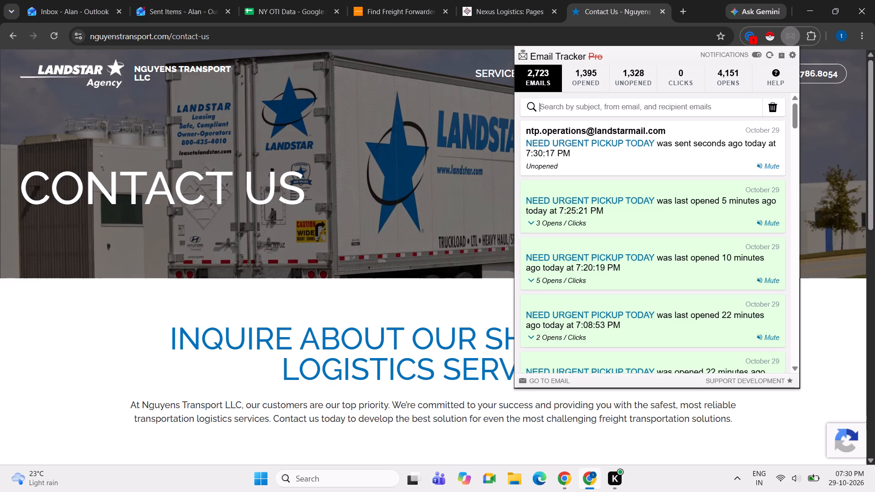
pyautogui.click(839, 317)
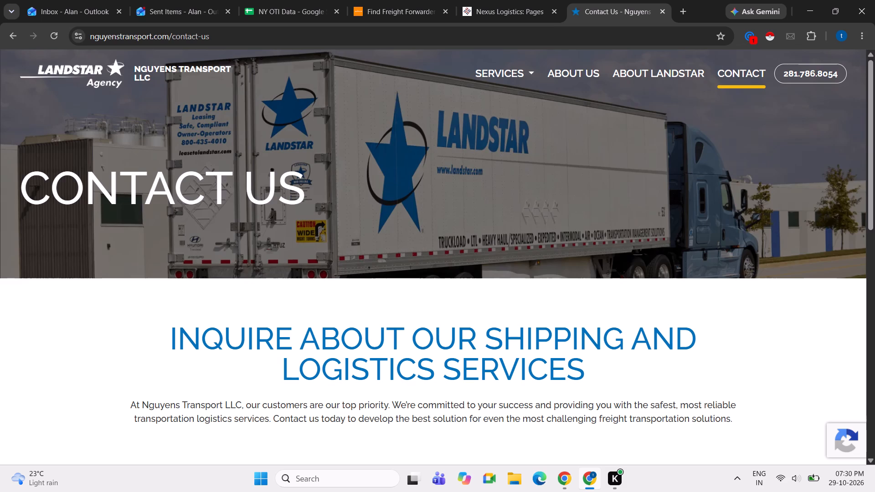
# Open the Email Tracker extension to check the open status of the recently sent pickup request emails.
pyautogui.click(795, 38)
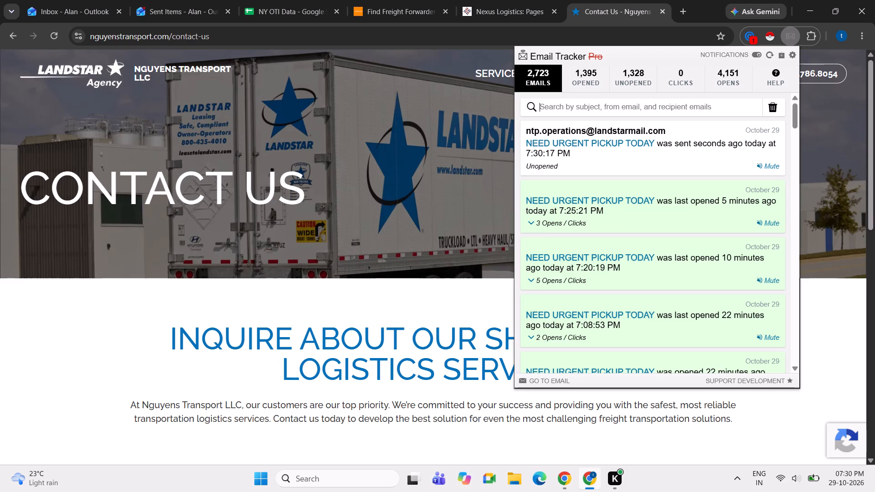
# Dismiss the Email Tracker Pro popup to return to the Nguyens Transport contact page.
pyautogui.click(383, 297)
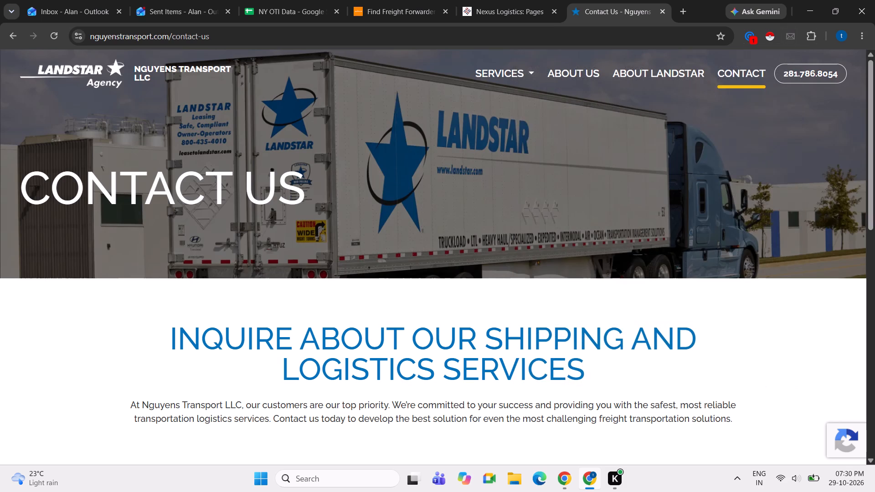
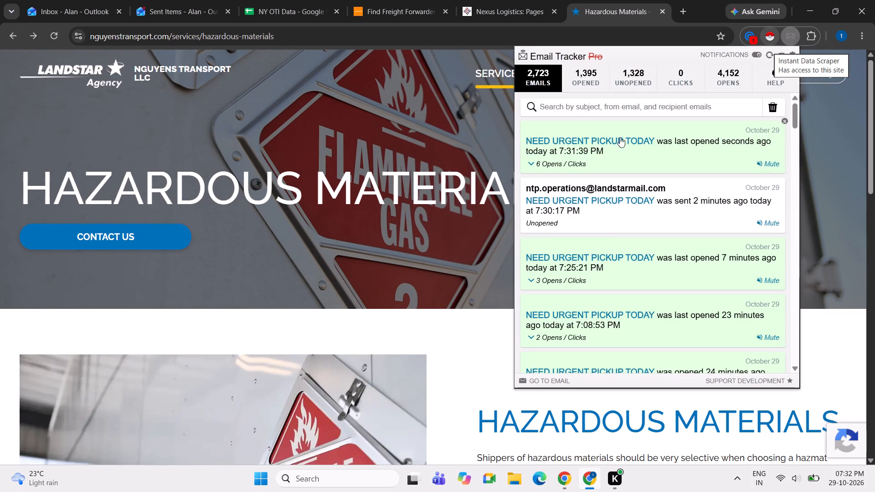
# Return to the Google results for Bayport Houston hazmat trucking agencies and open a further page of results.
pyautogui.click(21, 36)
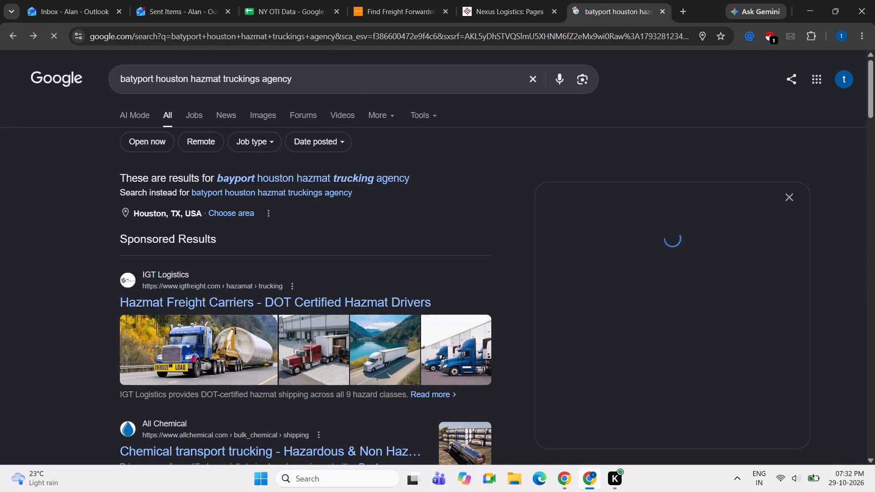
pyautogui.scroll(-12, 291, 197)
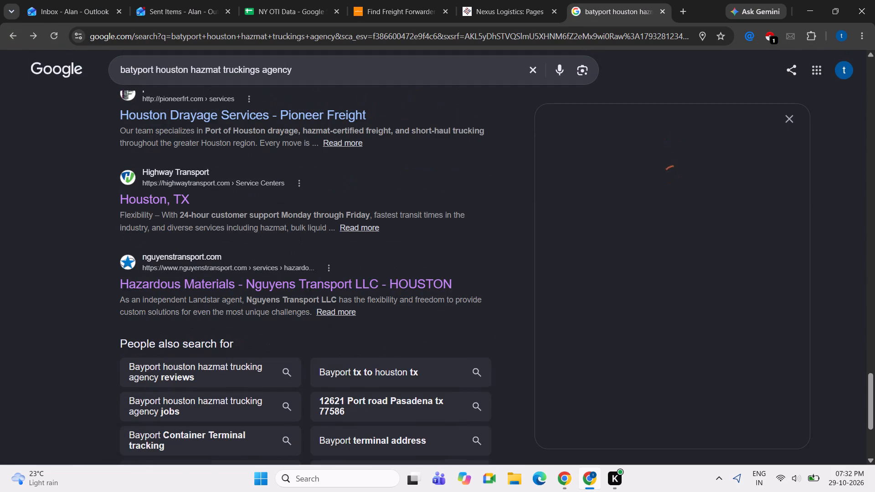
pyautogui.scroll(-1, 291, 197)
pyautogui.click(246, 360)
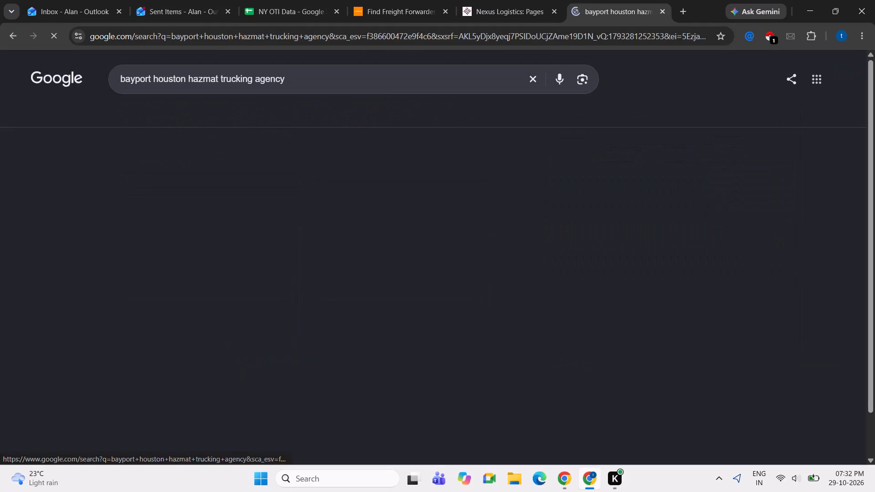
# Open the Drayage Directory result listing Haz-Mat trucking in Houston by number of drivers having chassis.
pyautogui.scroll(-1, 238, 248)
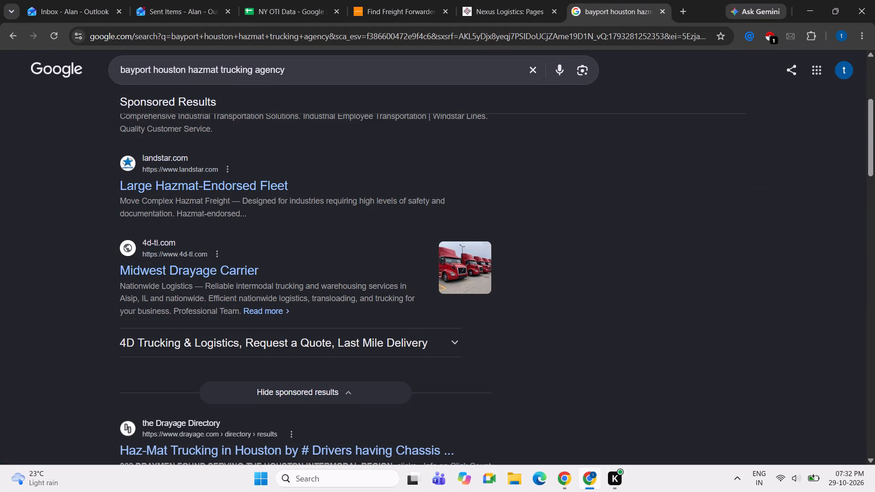
pyautogui.scroll(-1, 332, 161)
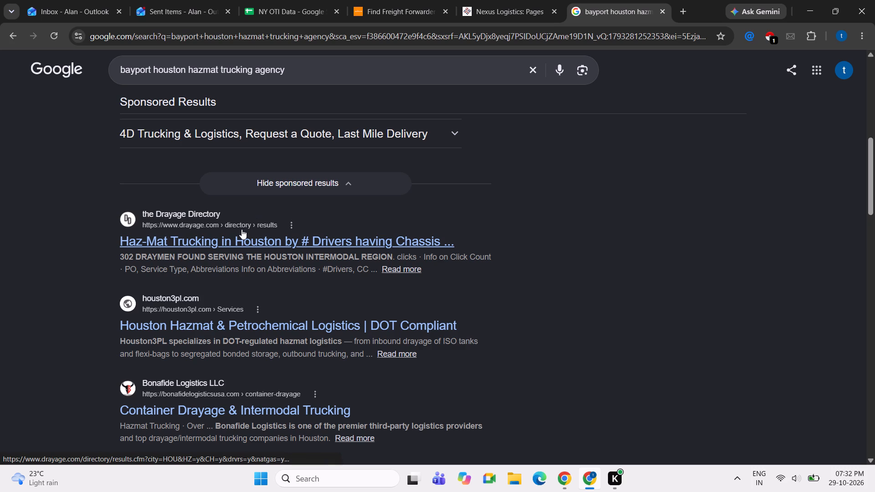
pyautogui.click(242, 229)
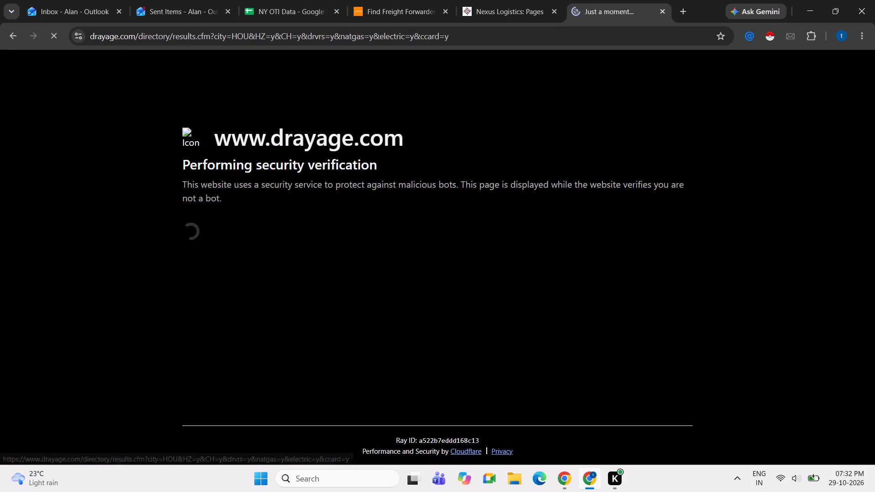
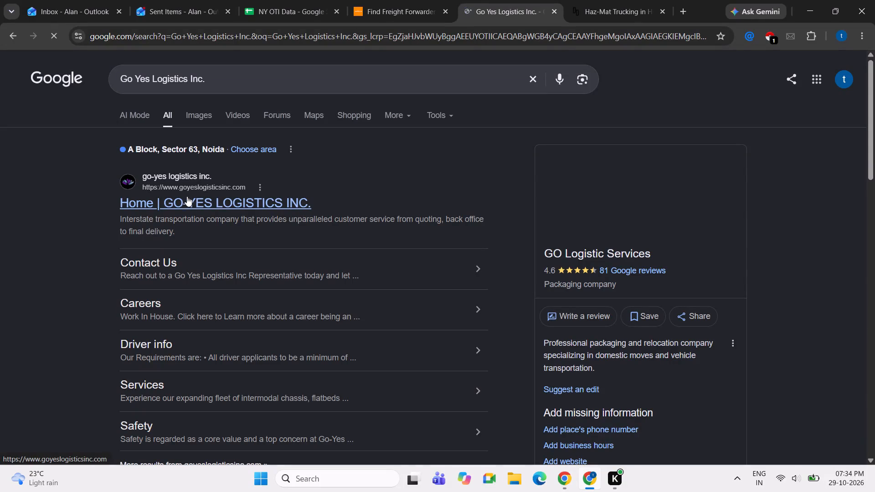
# Open the Go-Yes Logistics Inc. website from the Google search results.
pyautogui.click(187, 196)
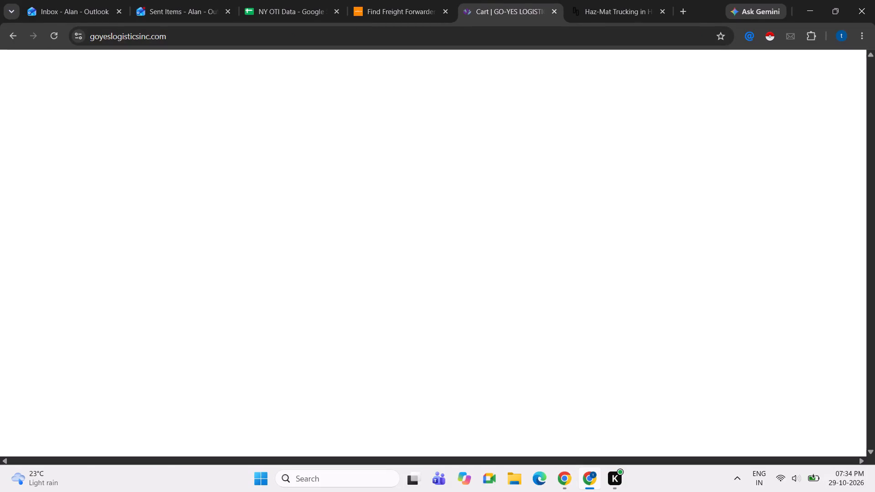
# Check the Email Tracker Pro activity for the NEED URGENT PICKUP TODAY emails and close the tracker.
pyautogui.click(782, 35)
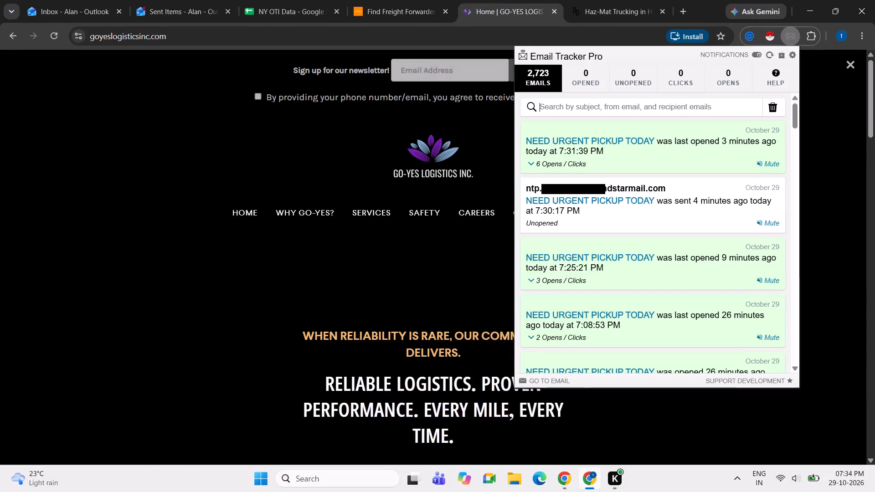
pyautogui.click(844, 159)
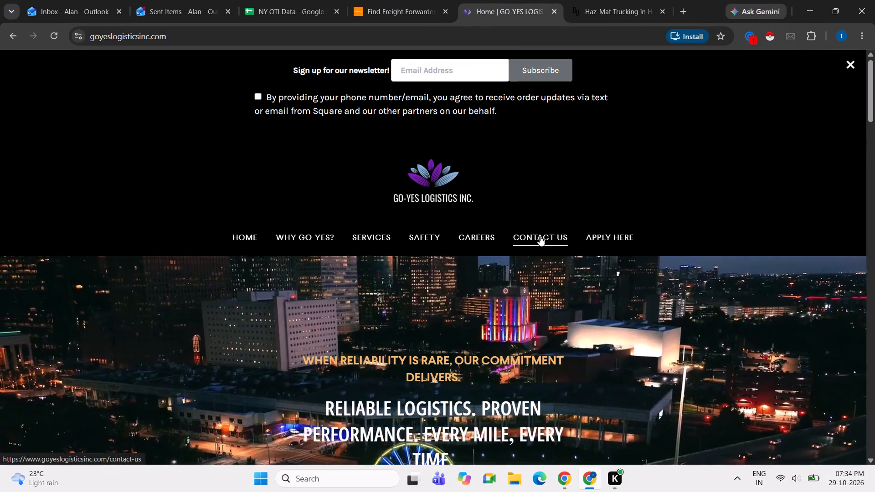
# Open the Contact Us page on the Go-Yes Logistics Inc. website.
pyautogui.click(540, 236)
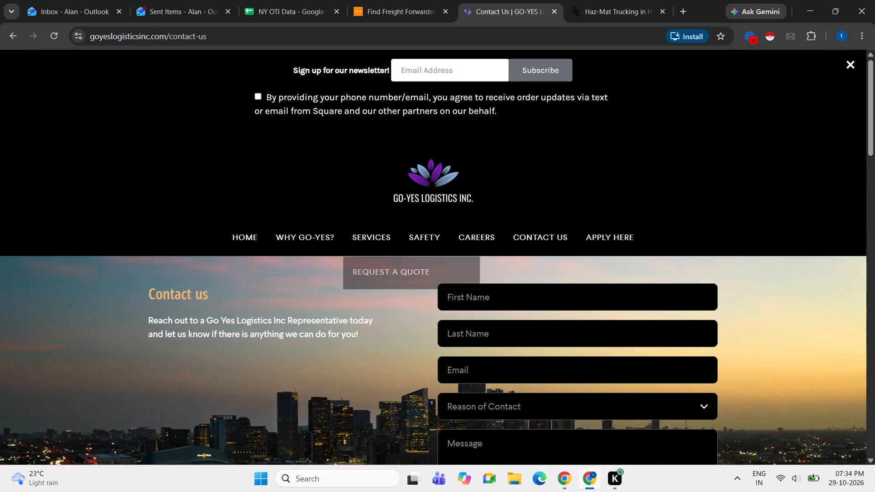
# Look through the Go-Yes Logistics home page, including its location and hours section, for company contact details.
pyautogui.click(246, 242)
pyautogui.scroll(-2, 255, 246)
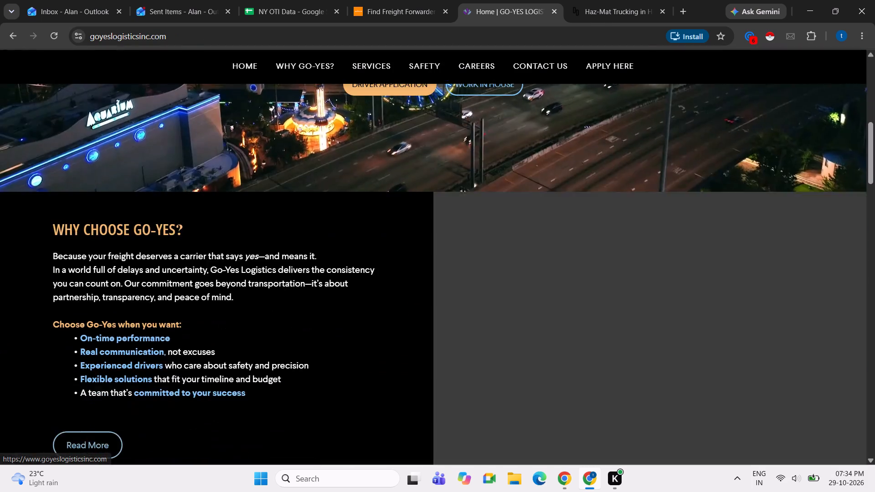
pyautogui.scroll(-14, 255, 246)
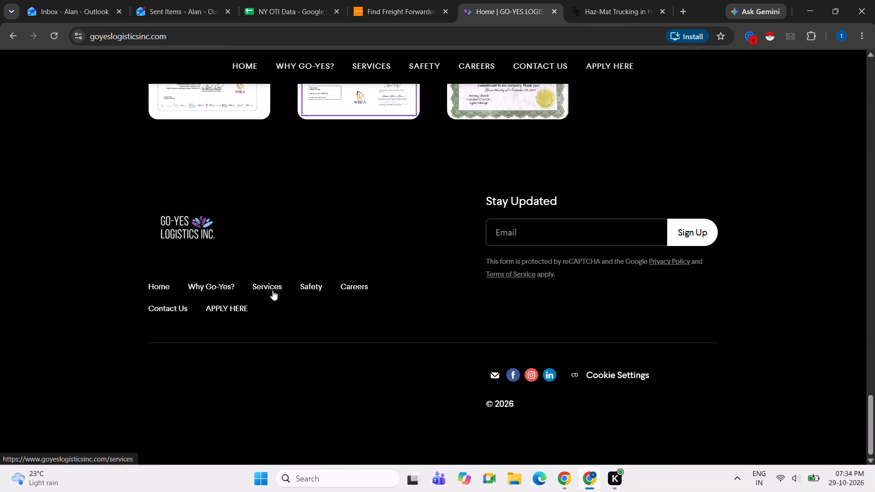
pyautogui.scroll(2, 519, 356)
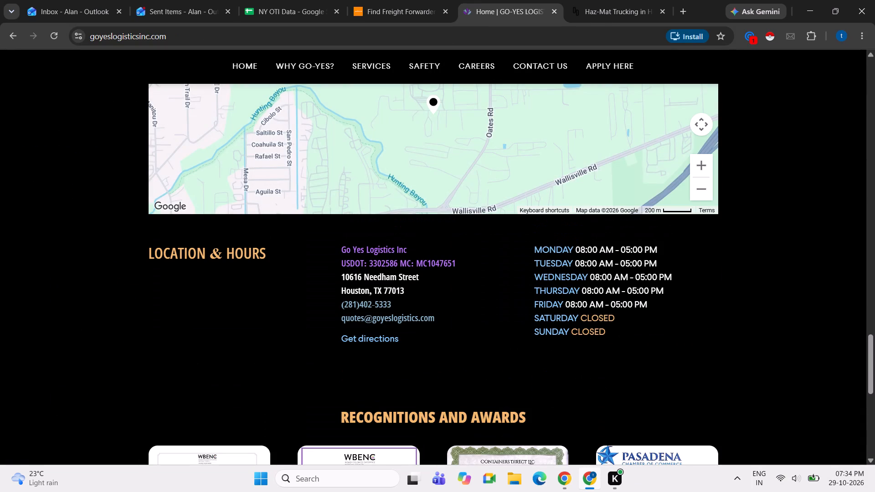
pyautogui.scroll(9, 519, 356)
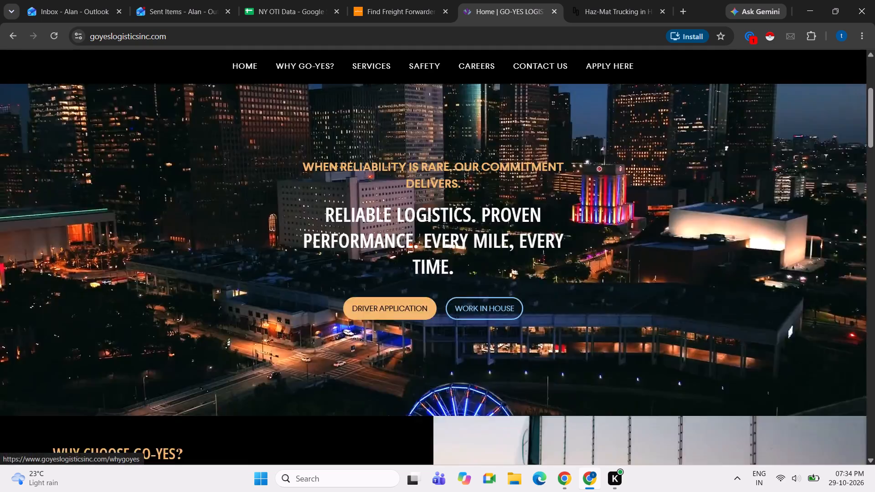
pyautogui.scroll(3, 499, 163)
# Return to the Go-Yes Logistics Contact Us page and view its page emails in Email Hunter.
pyautogui.click(546, 241)
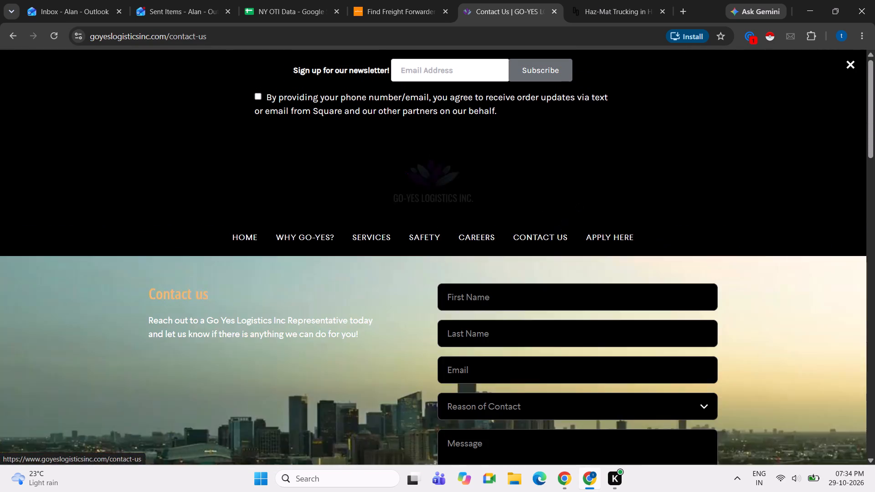
pyautogui.click(751, 31)
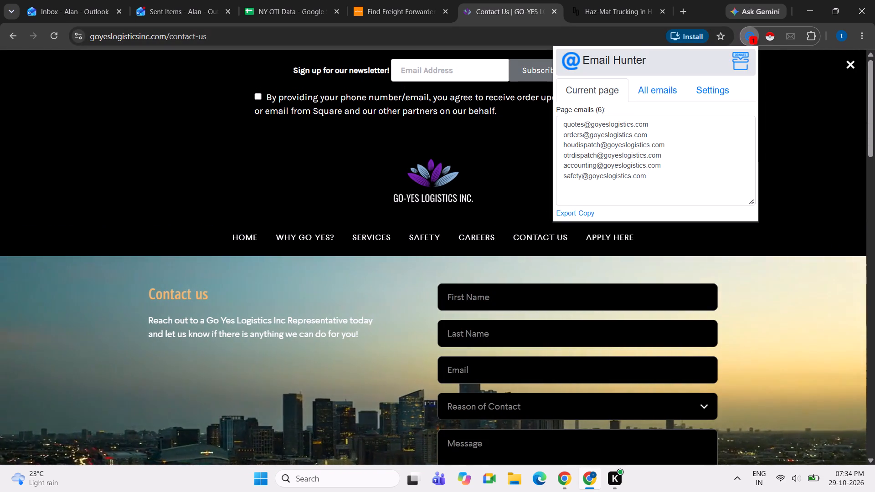
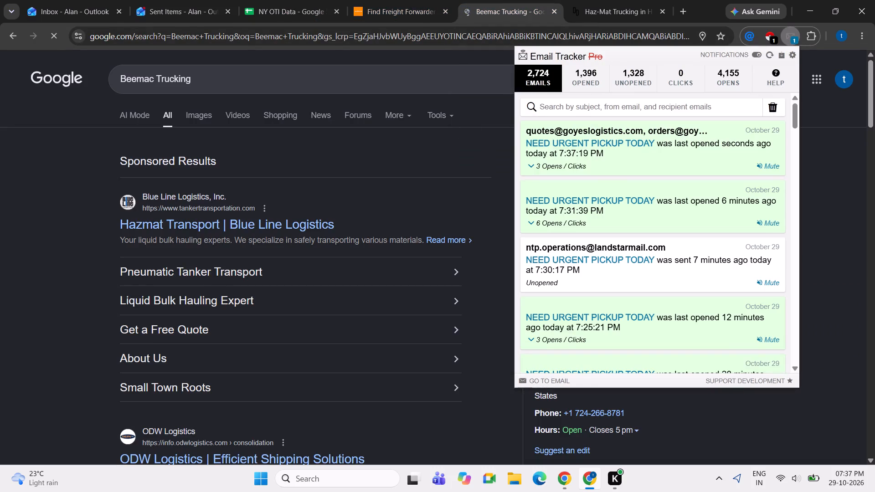
# Dismiss the Email Tracker Pro activity list to return to the Beemac Trucking search results.
pyautogui.click(839, 208)
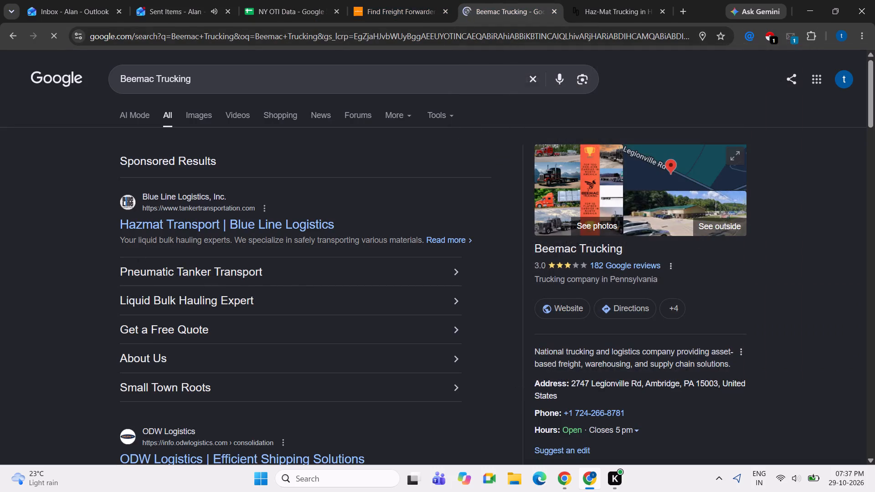
# Open the official Beemac Trucking website from the Google search results.
pyautogui.scroll(-5, 303, 318)
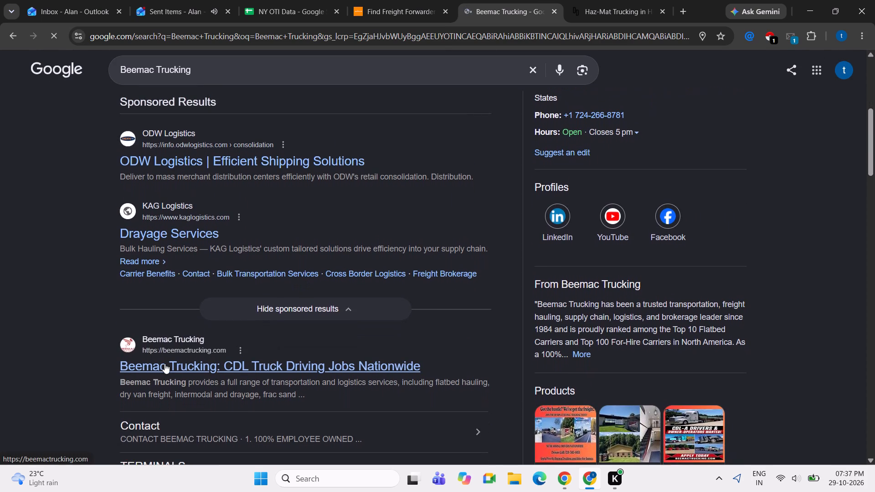
pyautogui.click(165, 364)
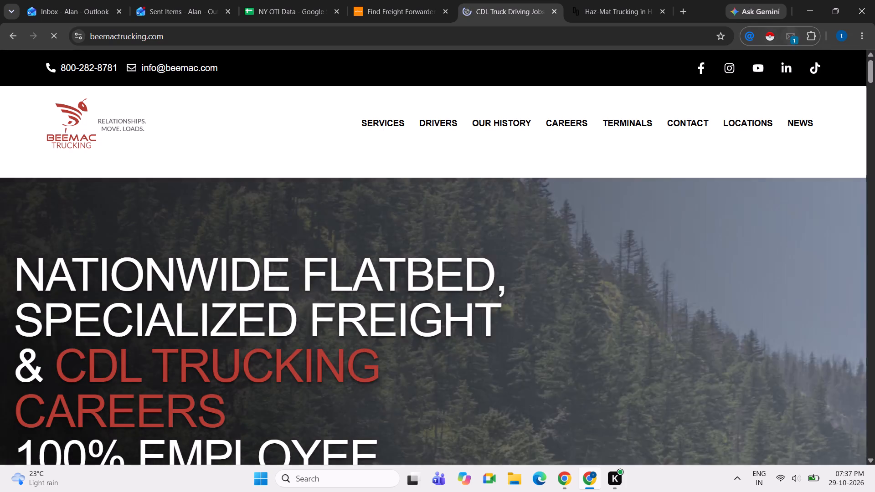
# Check the latest Email Tracker activity for the NEED URGENT PICKUP TODAY emails and close the tracker.
pyautogui.click(789, 34)
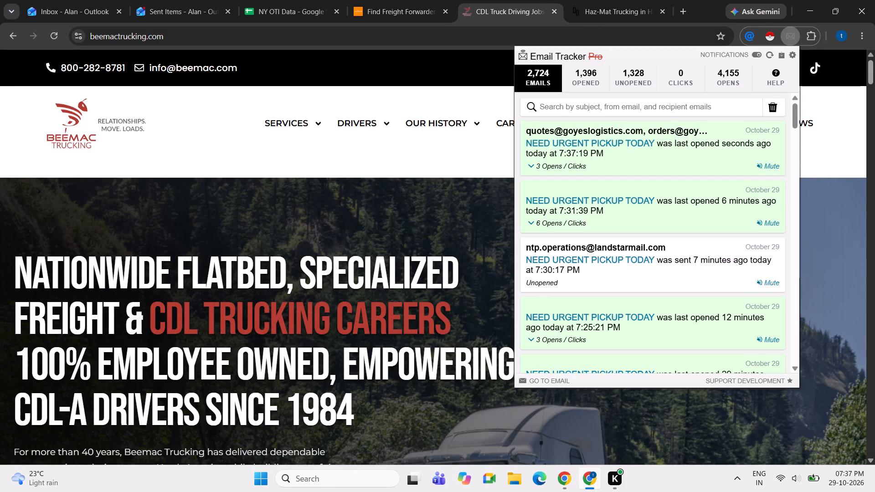
pyautogui.click(856, 134)
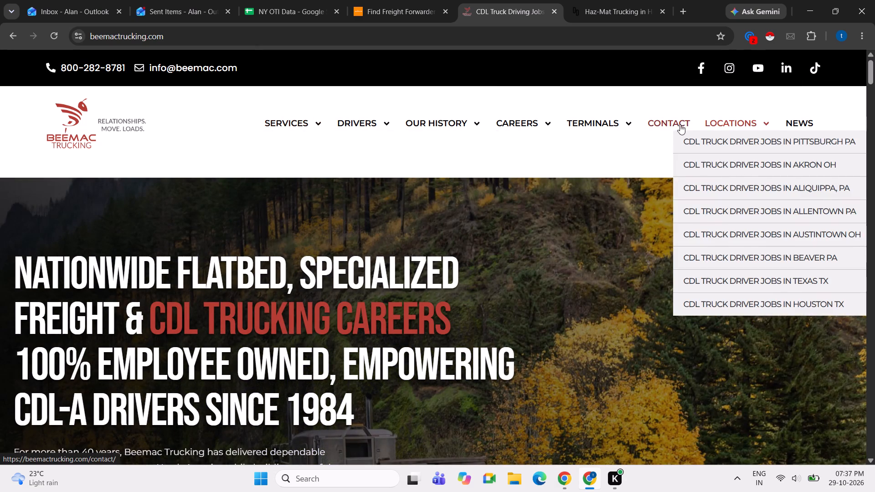
# Open Beemac Trucking's Contact page and copy the company's general info email address from the Email Hunter results.
pyautogui.click(674, 125)
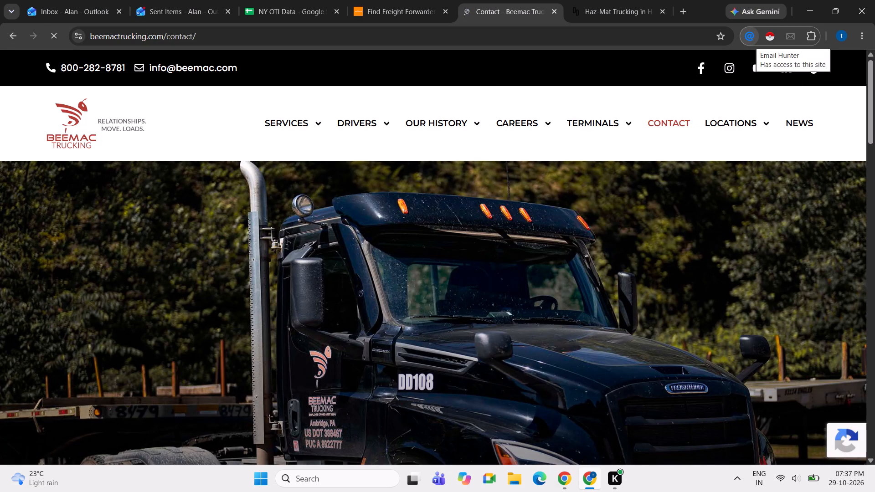
pyautogui.click(750, 40)
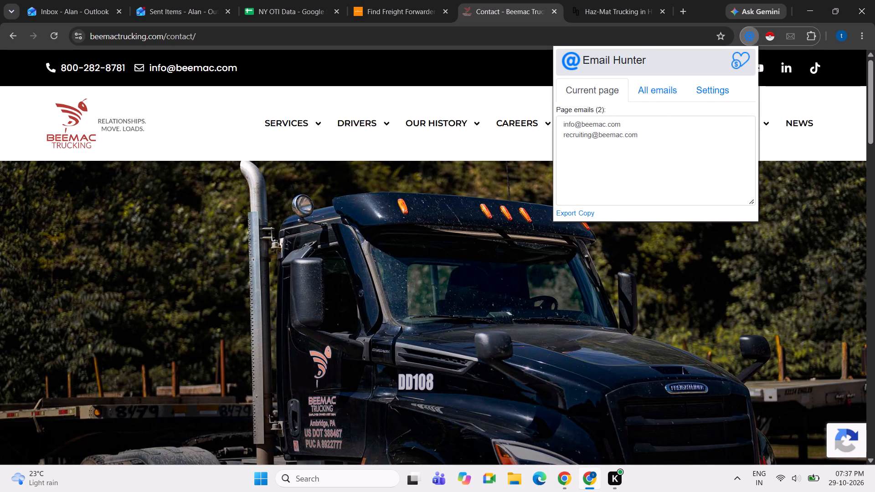
pyautogui.moveTo(624, 123); pyautogui.dragTo(506, 120)
pyautogui.hotkey('ctrl', 'c')
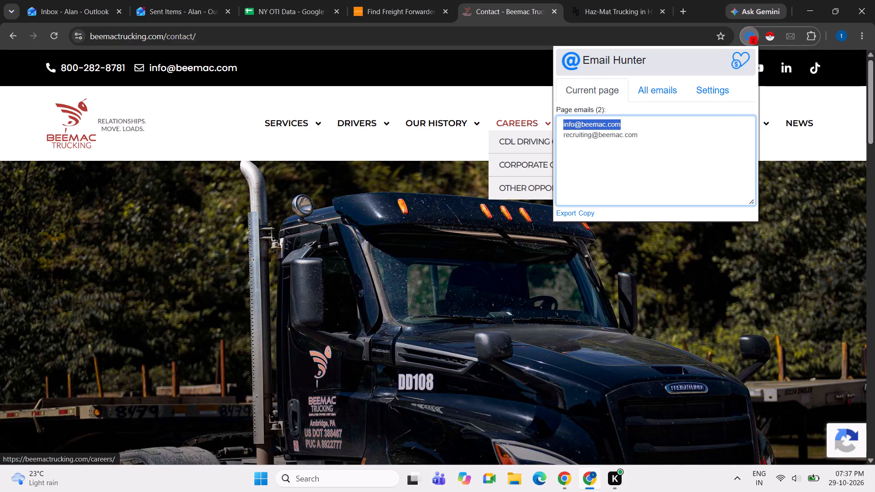
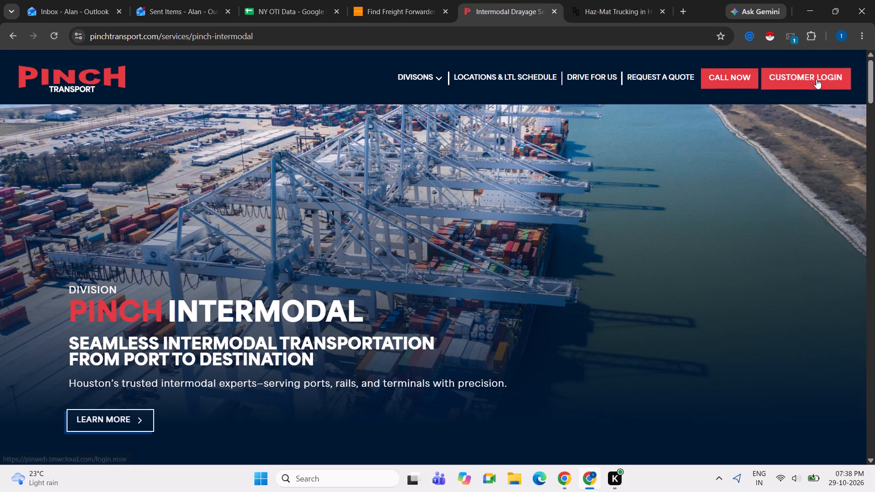
# Check the Email Tracker Pro activity for the NEED URGENT PICKUP TODAY emails and close the tracker.
pyautogui.click(795, 35)
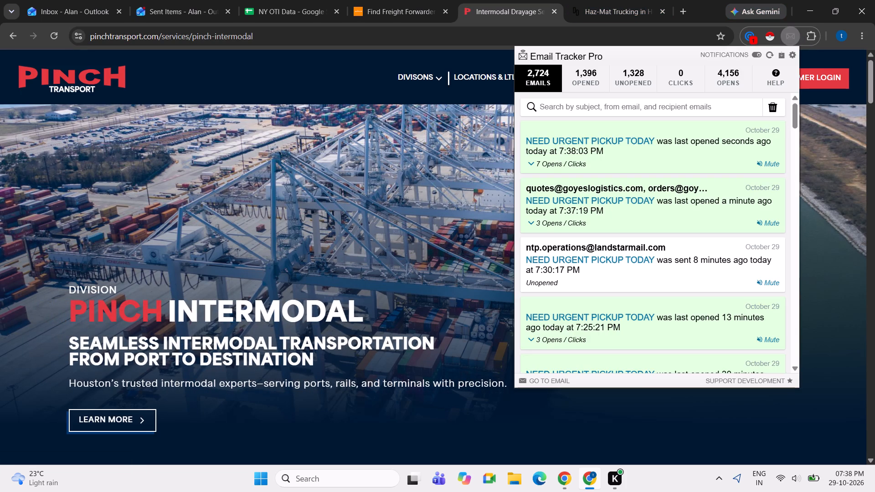
pyautogui.click(703, 0)
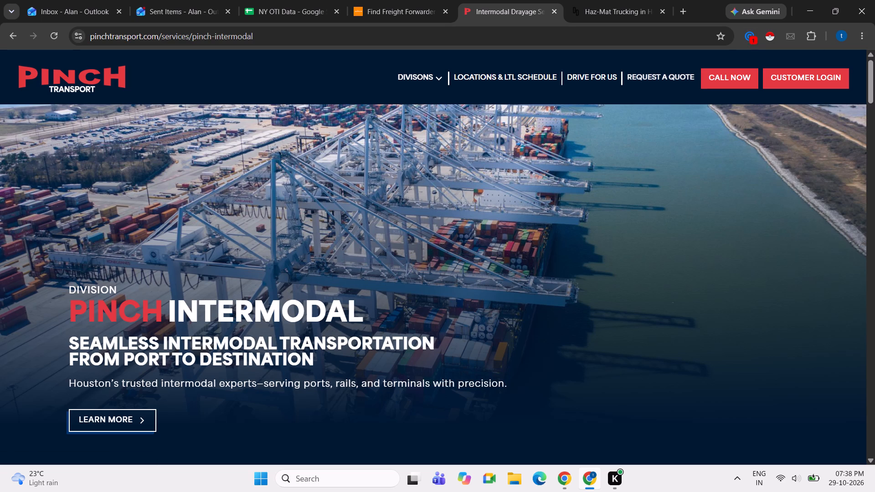
# Look through the Pinch Intermodal page and copy the Pinch Transport contact email found by Email Hunter.
pyautogui.scroll(-1, 409, 181)
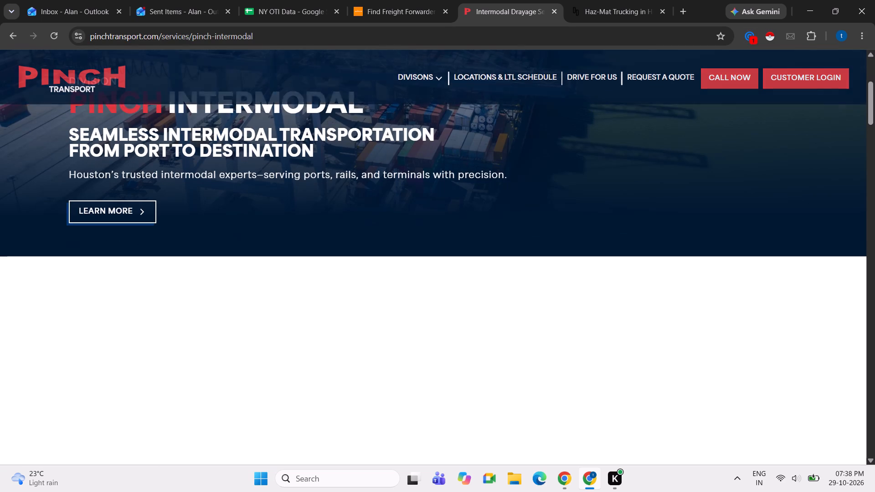
pyautogui.scroll(1, 409, 183)
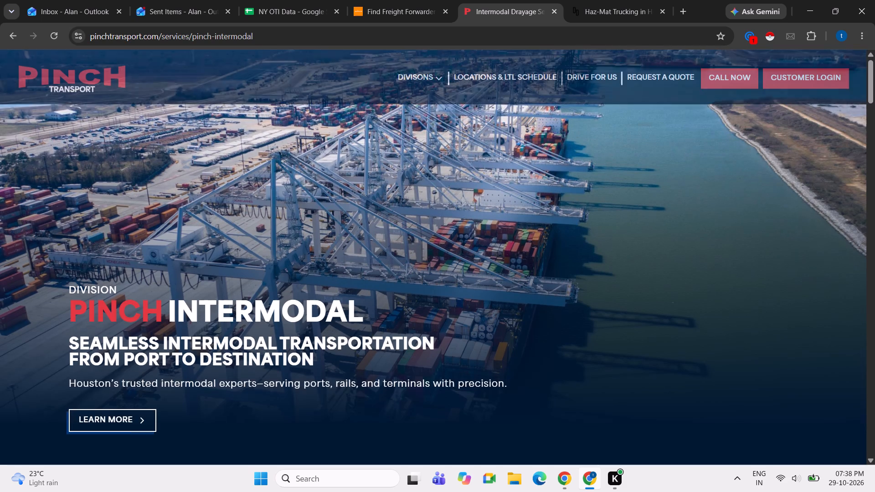
pyautogui.scroll(-5, 409, 183)
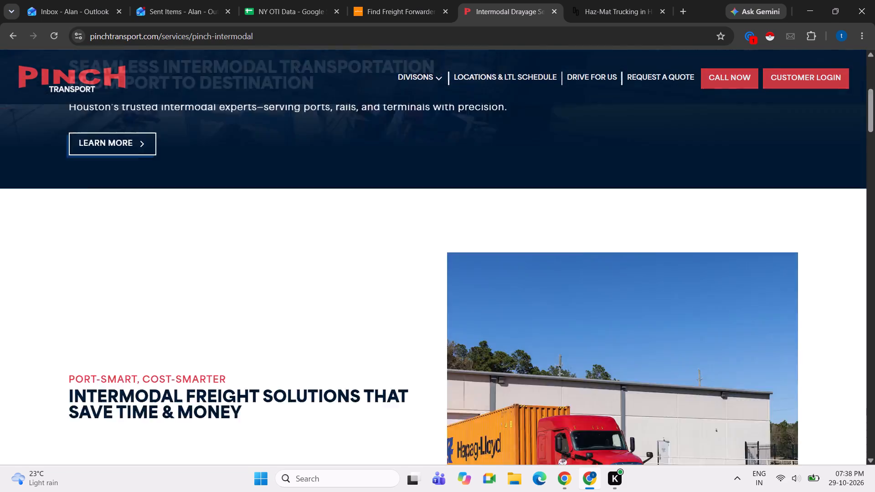
pyautogui.scroll(-3, 506, 205)
pyautogui.click(753, 36)
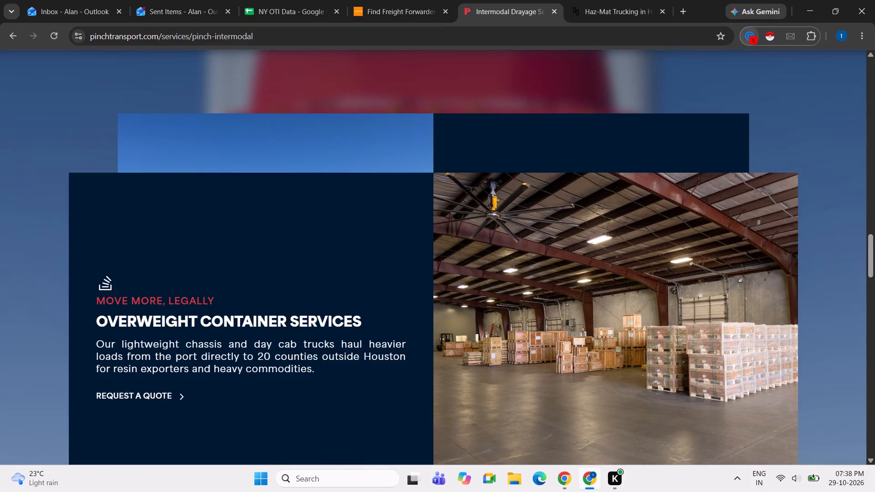
pyautogui.scroll(-1, 654, 128)
pyautogui.moveTo(655, 126); pyautogui.dragTo(504, 131)
pyautogui.hotkey('ctrl', 'c')
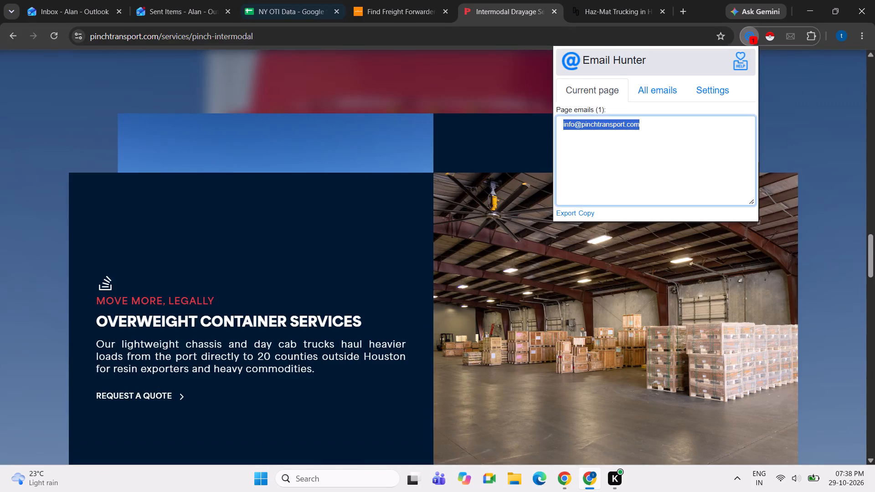
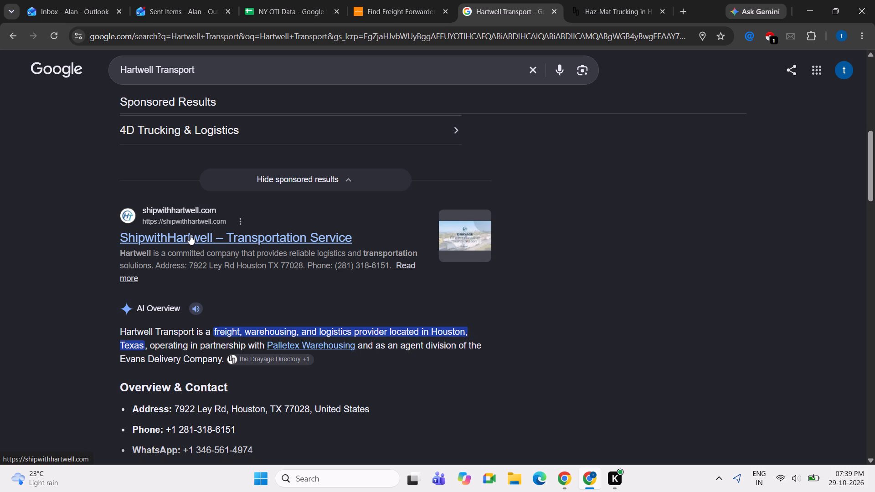
# Open the Contact Us page of the ShipwithHartwell website from the Hartwell Transport search results.
pyautogui.click(190, 235)
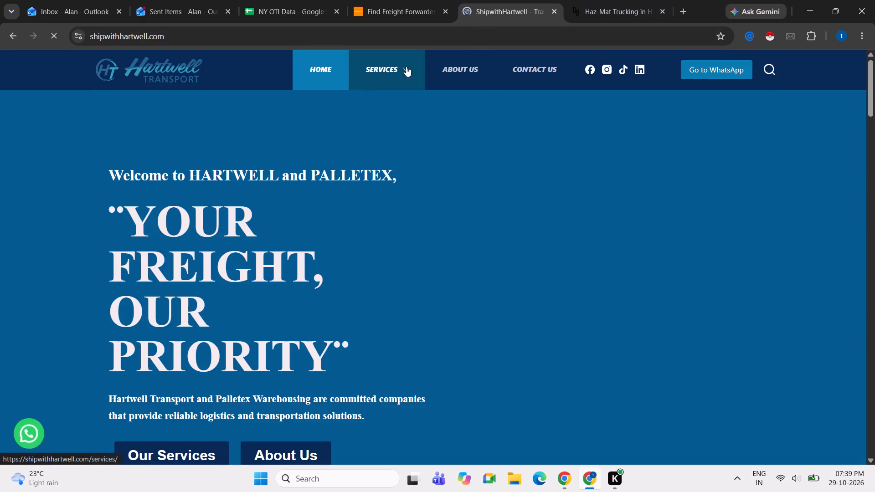
pyautogui.click(543, 73)
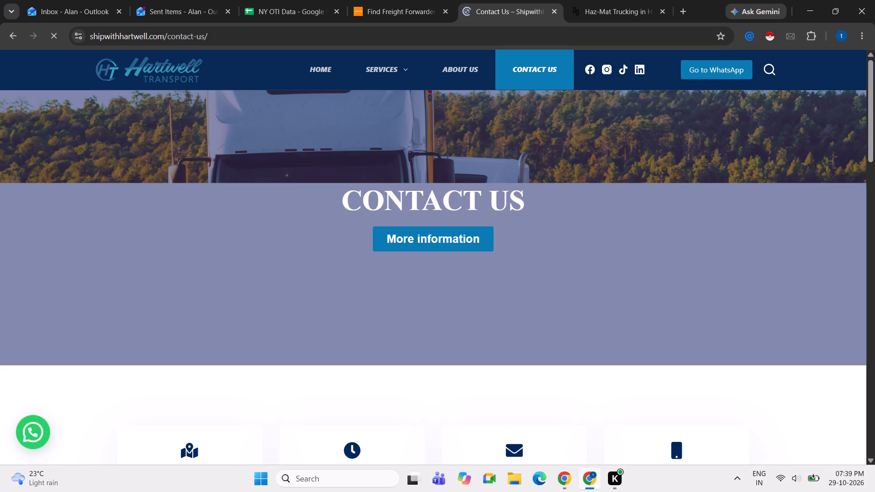
# Copy the Hartwell Transport company email found by Email Hunter on the contact page, and close the extension.
pyautogui.click(749, 35)
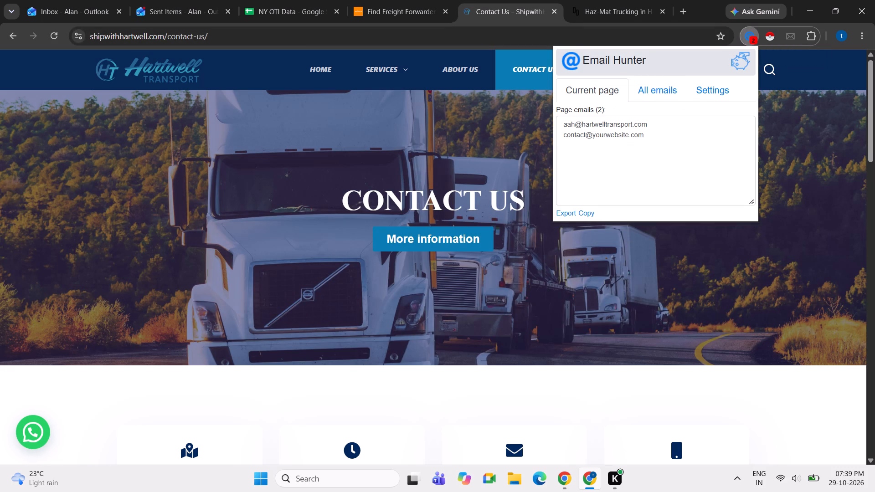
pyautogui.moveTo(653, 121); pyautogui.dragTo(487, 98)
pyautogui.hotkey('ctrl', 'c')
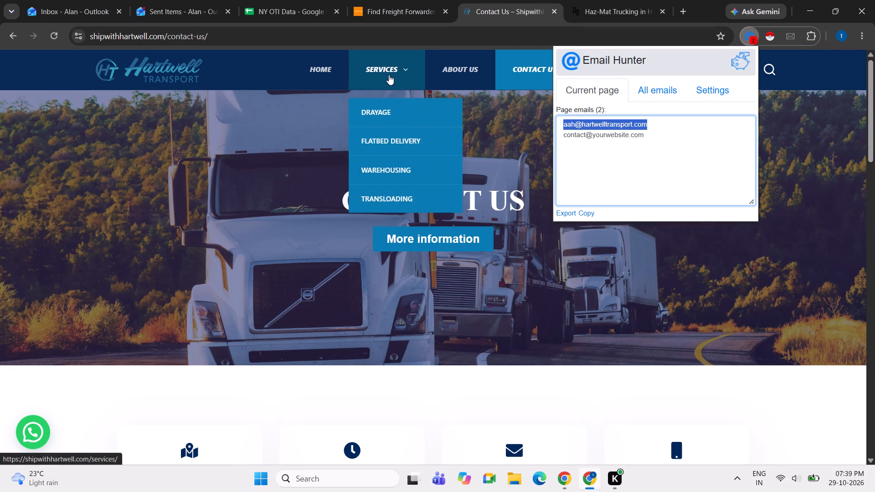
pyautogui.scroll(-1, 440, 294)
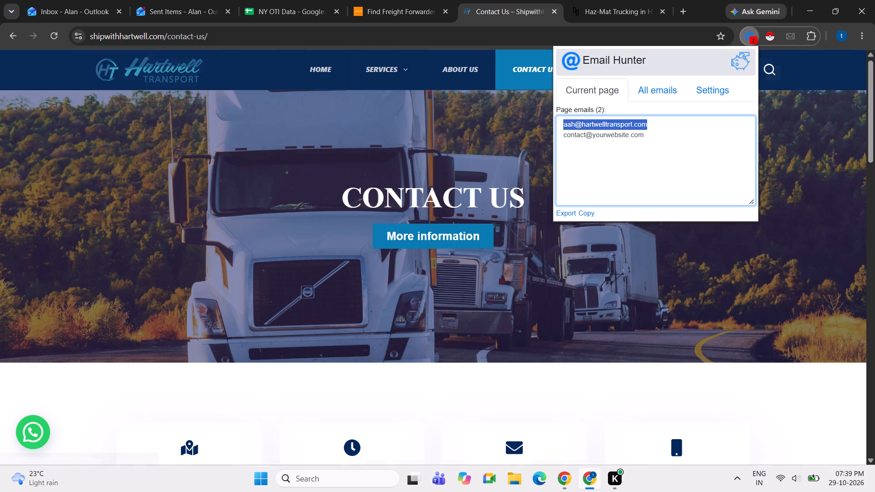
pyautogui.scroll(-2, 441, 294)
pyautogui.scroll(2, 450, 281)
pyautogui.click(76, 196)
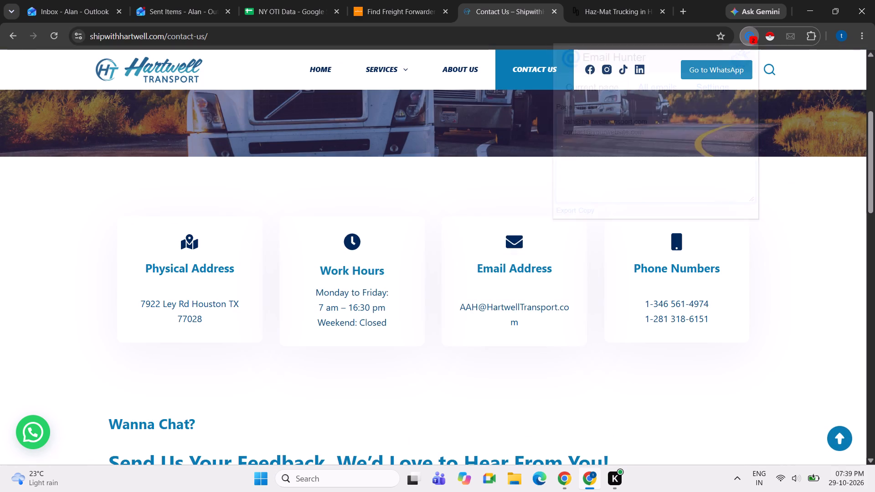
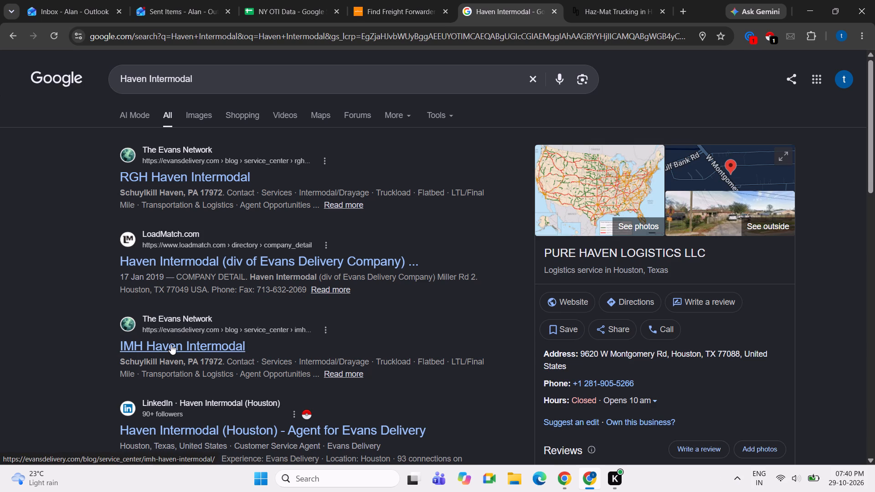
# Open the RGH Haven Intermodal page from the Google results and check it for contact emails with the email extractor extension.
pyautogui.click(145, 168)
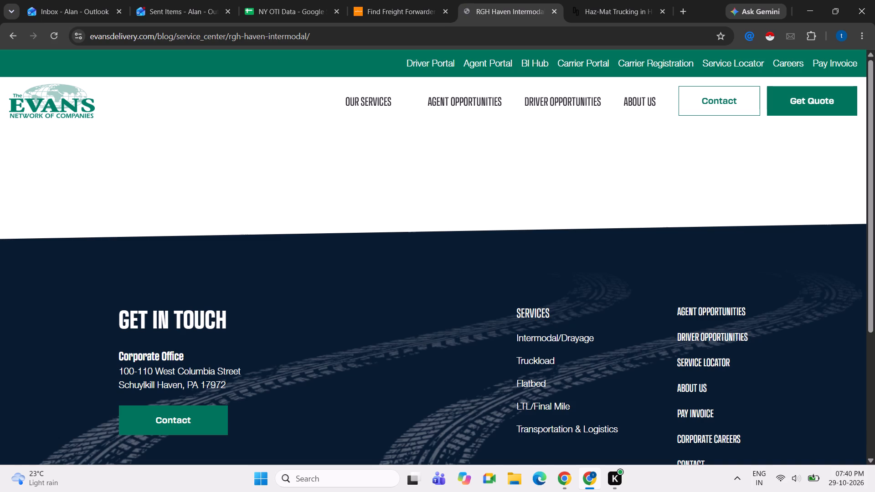
pyautogui.click(750, 37)
pyautogui.click(479, 279)
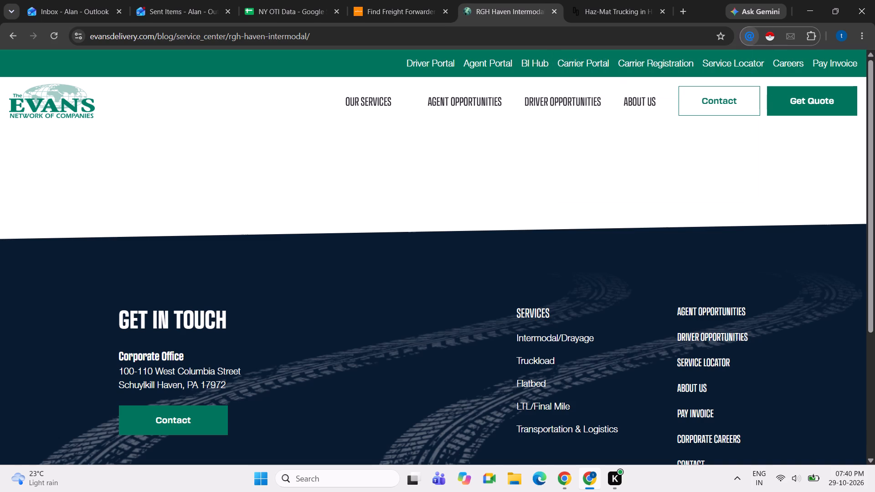
# Open the Evans Network of Companies contact page from its Get in Touch section and look over the inquiry form.
pyautogui.click(167, 416)
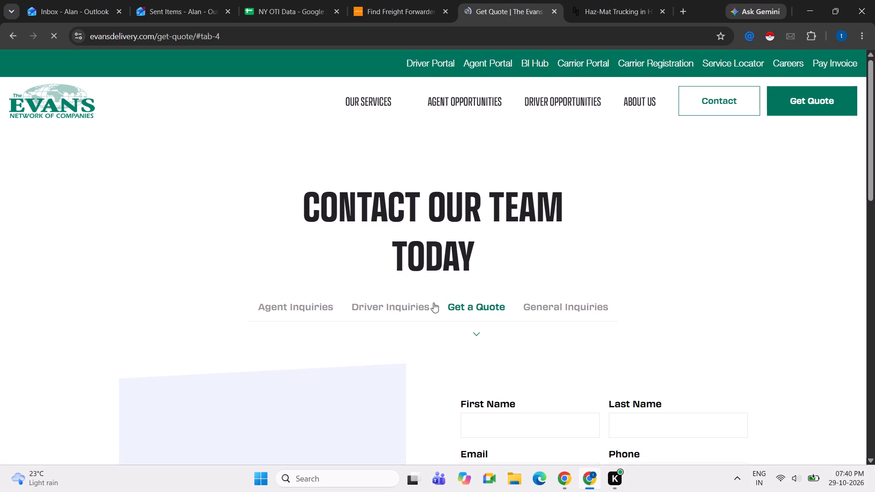
pyautogui.scroll(-2, 540, 256)
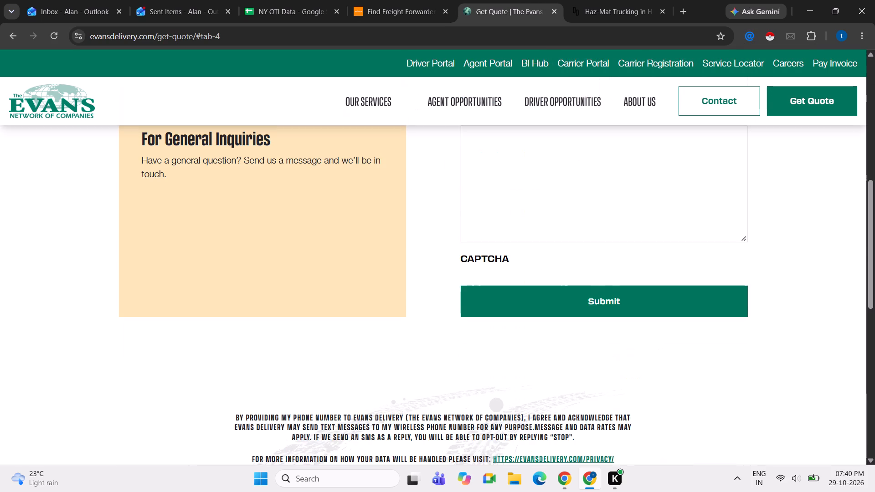
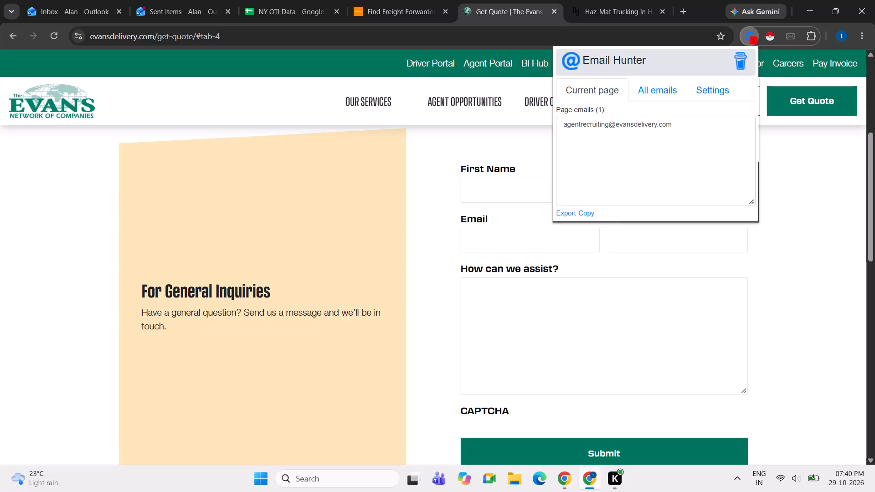
# Dismiss the Email Hunter results shown over the Evans Network of Companies general inquiry form.
pyautogui.click(775, 182)
pyautogui.click(560, 0)
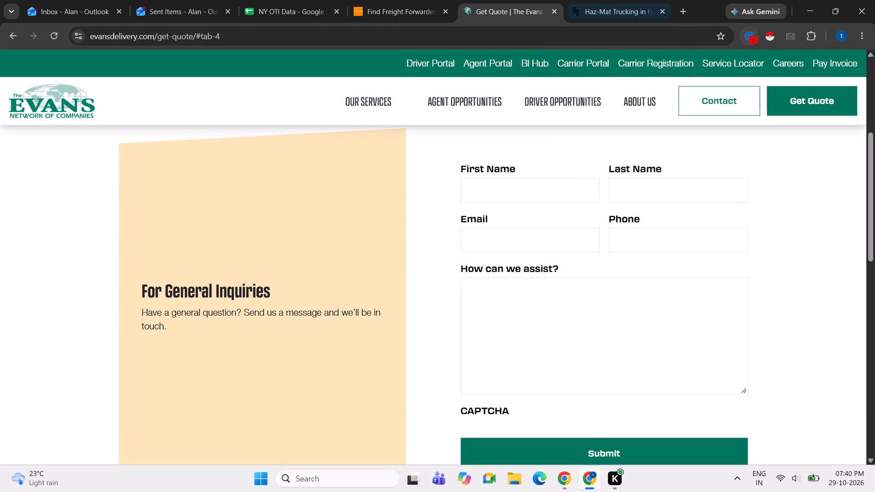
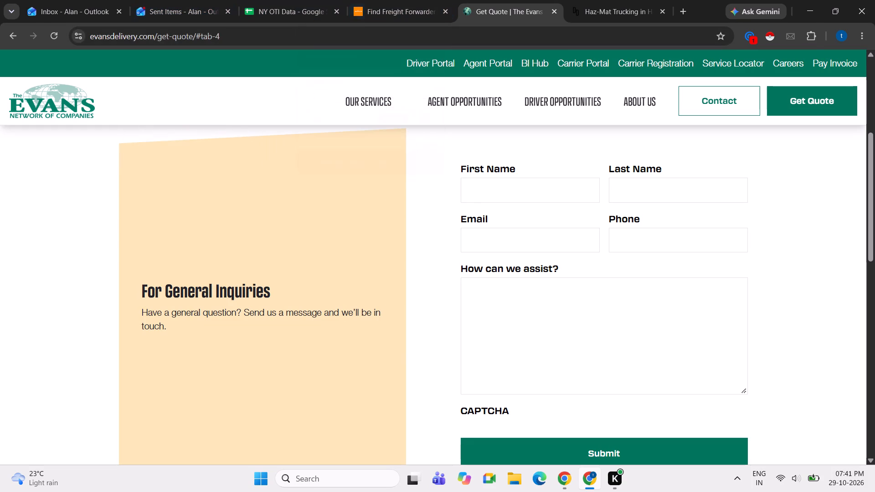
# Check the Evans Network of Companies general inquiry page for contact emails with Email Hunter.
pyautogui.click(749, 34)
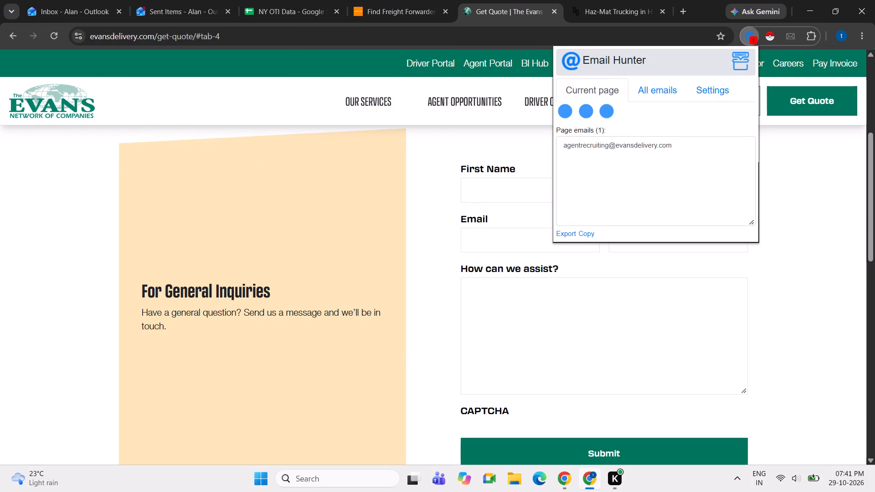
pyautogui.click(793, 215)
# Open the Google search results for "all points transport" in place of the Evans Network page.
pyautogui.click(373, 41)
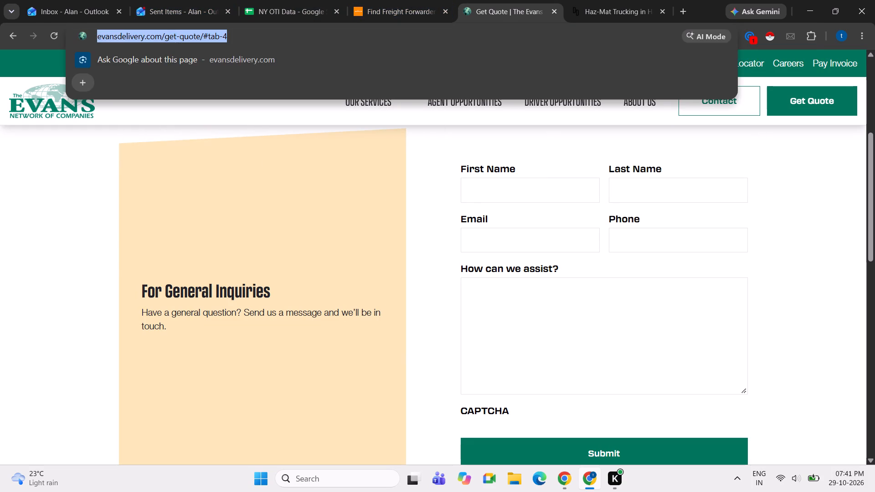
pyautogui.hotkey('ctrl', 'v')
pyautogui.press('Return')
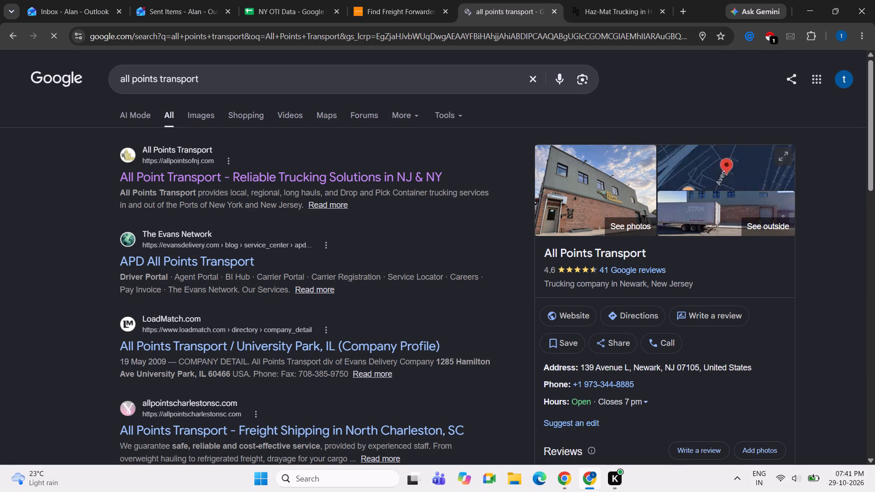
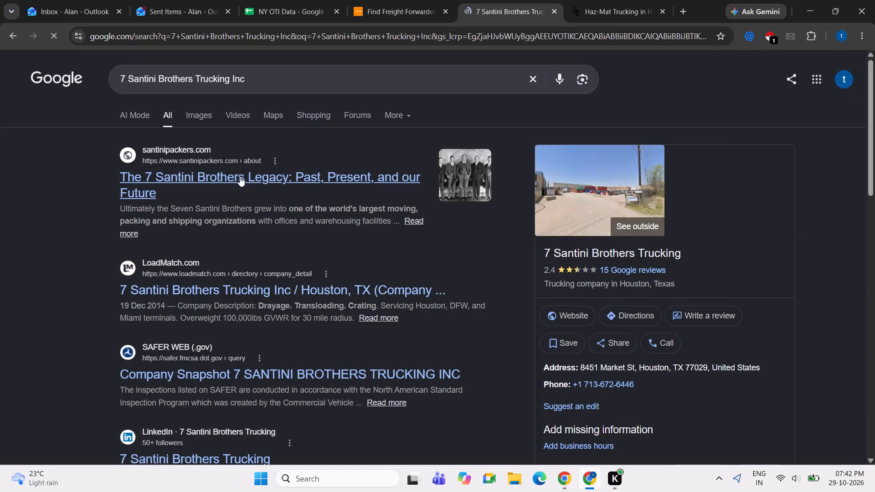
# Try to open the santinipackers.com about page from the 7 Santini Brothers Trucking Inc search results.
pyautogui.click(198, 168)
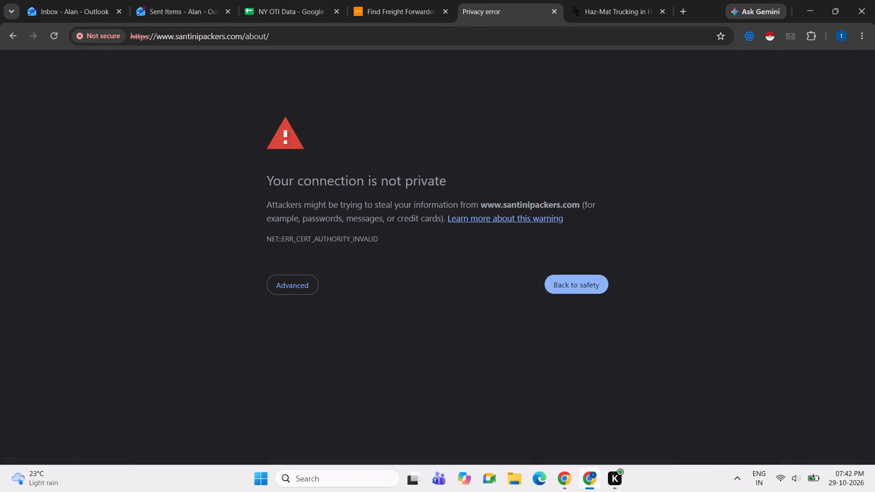
pyautogui.click(12, 35)
pyautogui.click(221, 160)
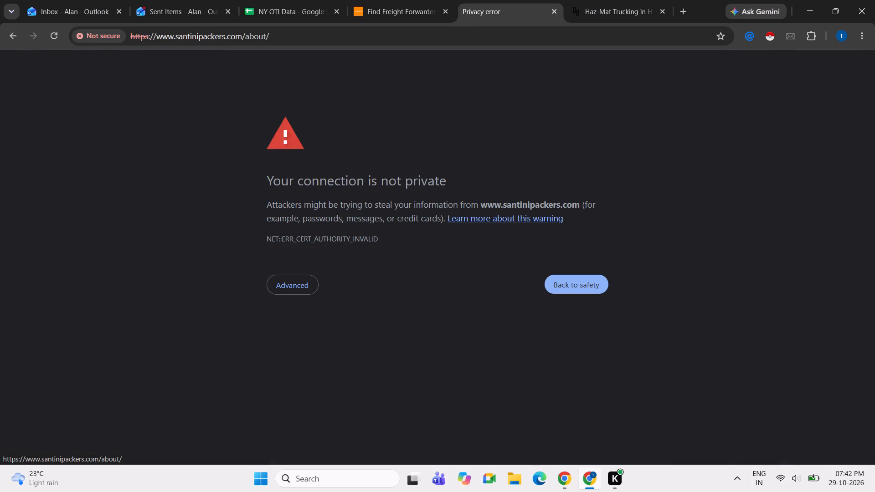
pyautogui.click(12, 32)
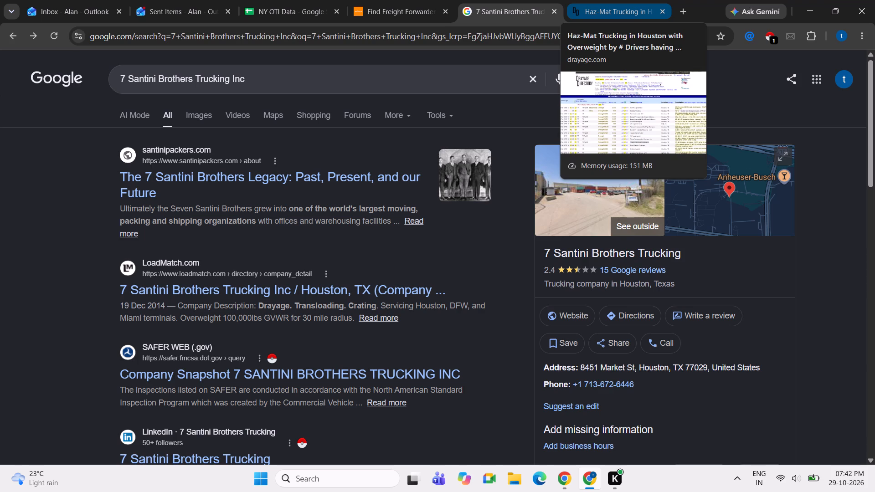
pyautogui.click(177, 169)
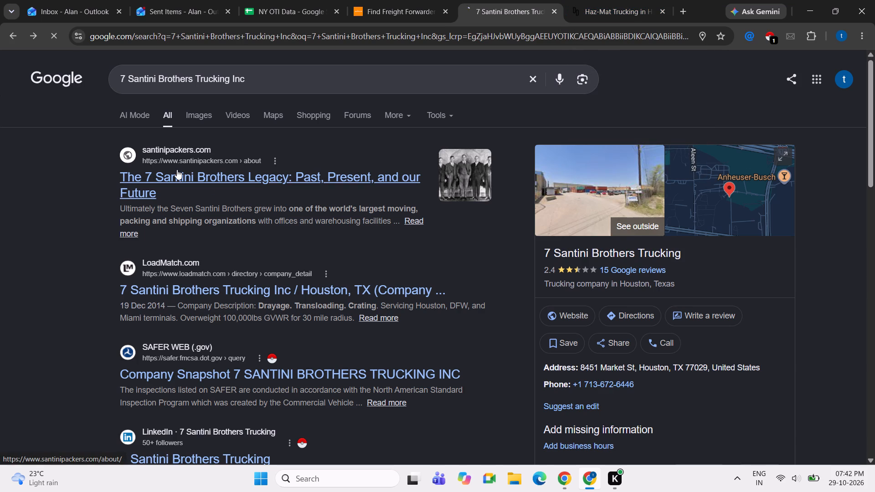
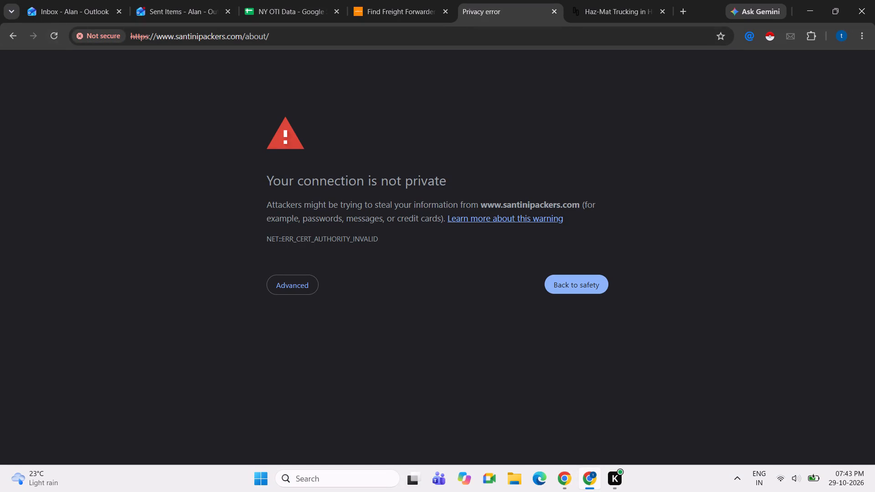
# Leave the santinipackers.com page and return to the 7 Santini Brothers Trucking Inc search results.
pyautogui.click(3, 30)
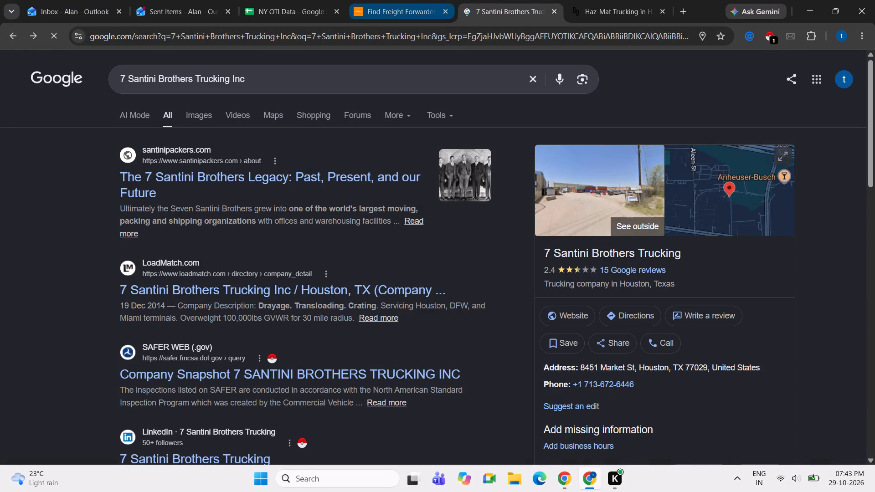
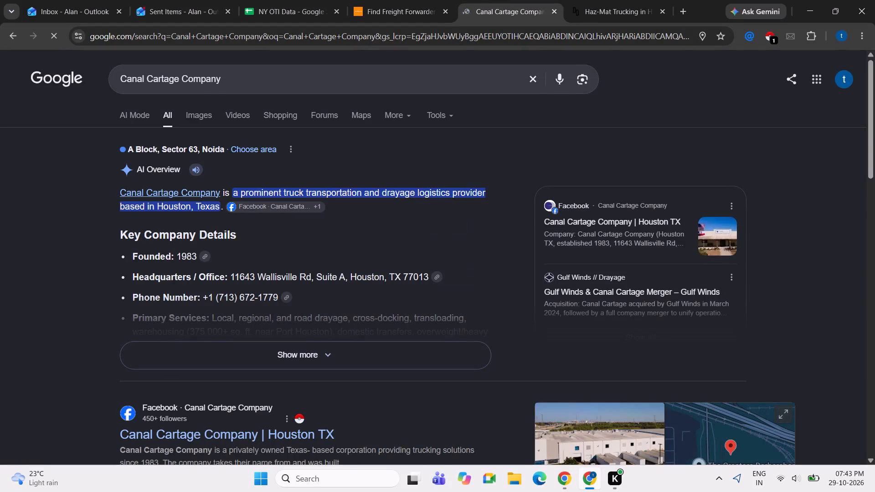
# Look through the Canal Cartage Company search results for the company's website and contact details.
pyautogui.scroll(-2, 349, 284)
pyautogui.scroll(1, 349, 284)
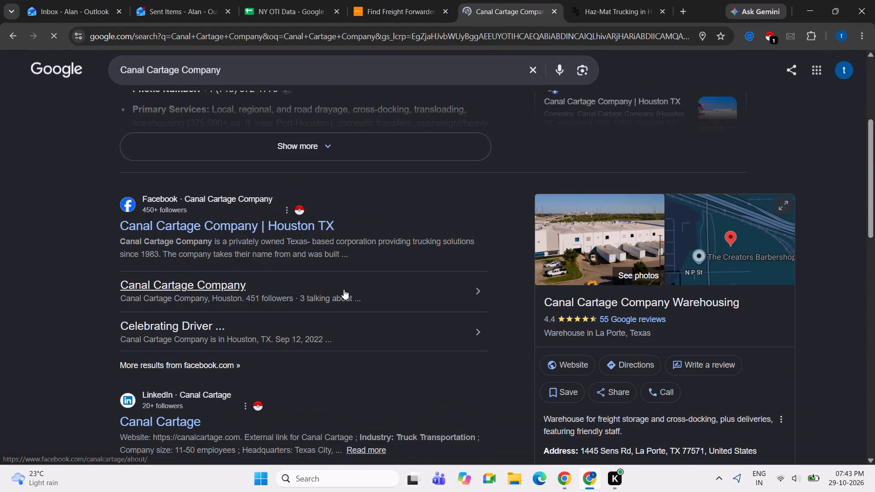
pyautogui.scroll(-1, 344, 289)
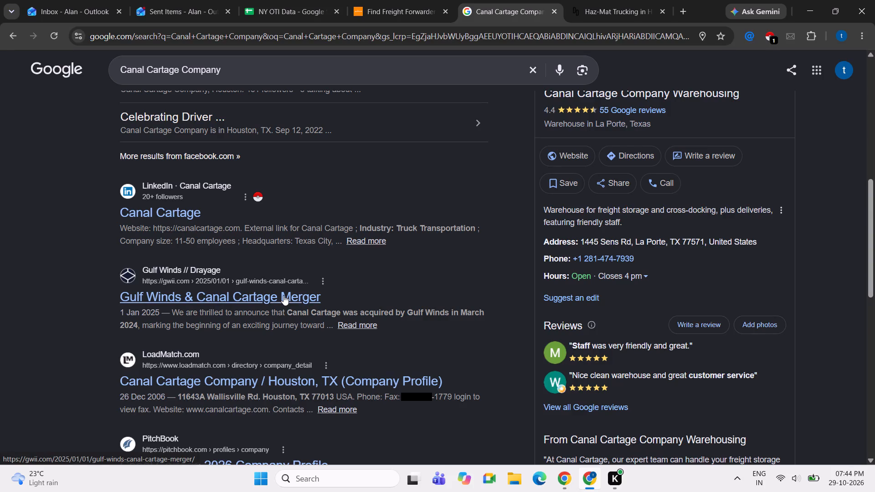
pyautogui.scroll(-1, 283, 295)
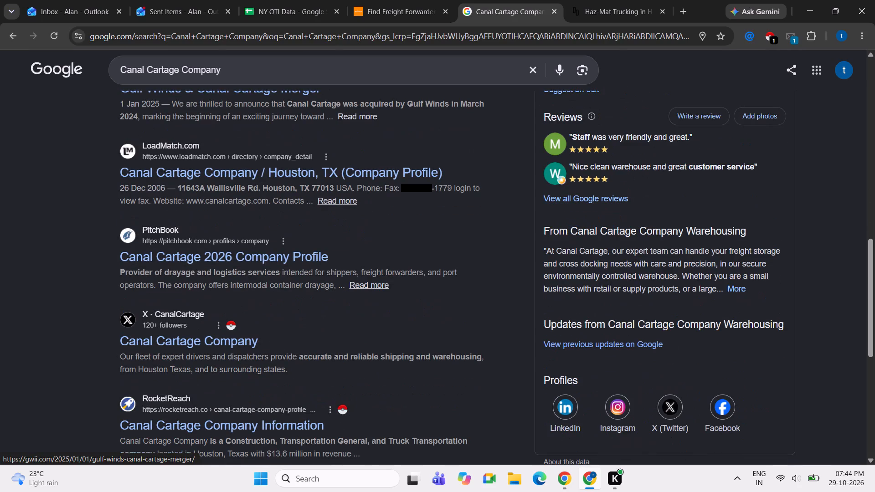
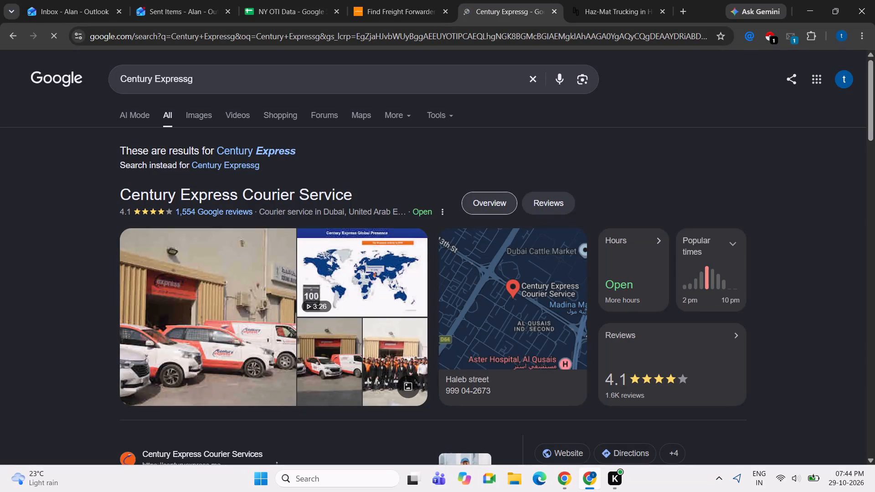
# Correct the misspelled query to Century Express and search the web again.
pyautogui.scroll(-1, 348, 199)
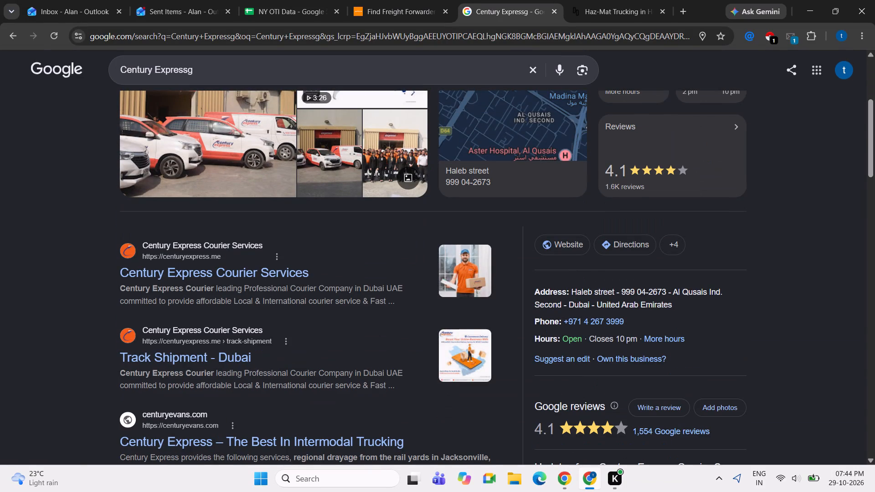
pyautogui.click(234, 76)
pyautogui.press('BackSpace')
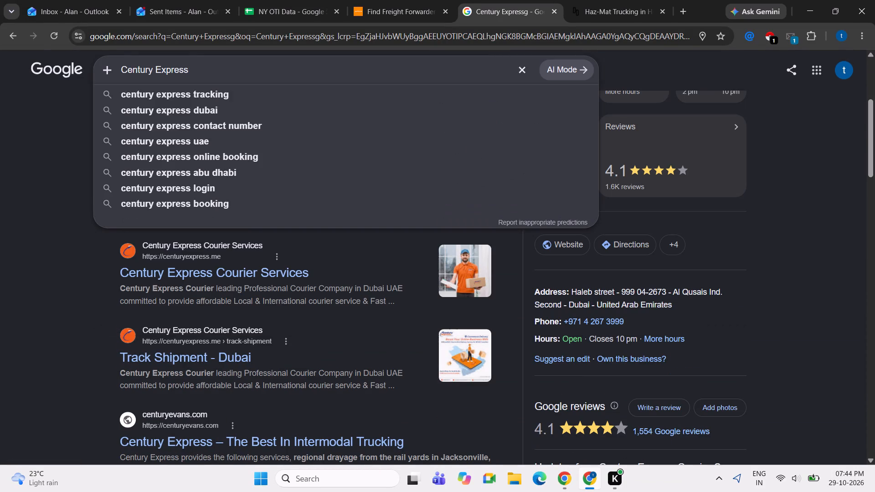
pyautogui.press('Return')
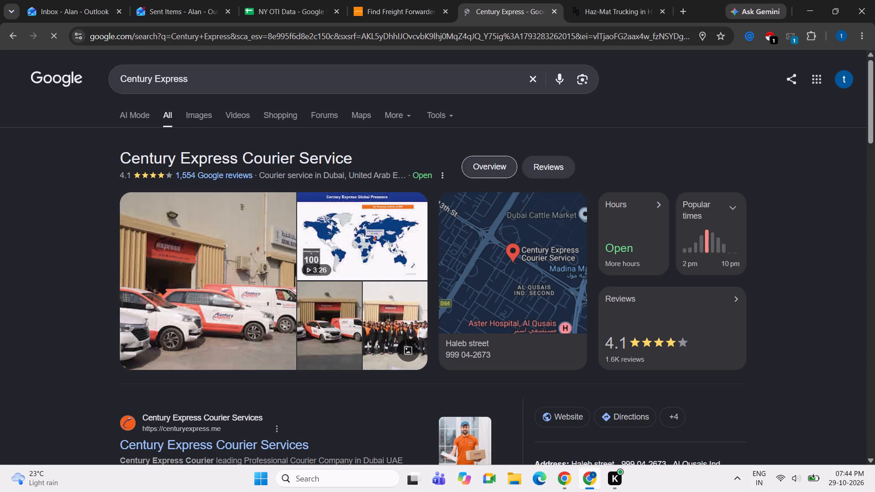
# Look through the Century Express search results for the trucking company's website and contact details.
pyautogui.scroll(-2, 201, 195)
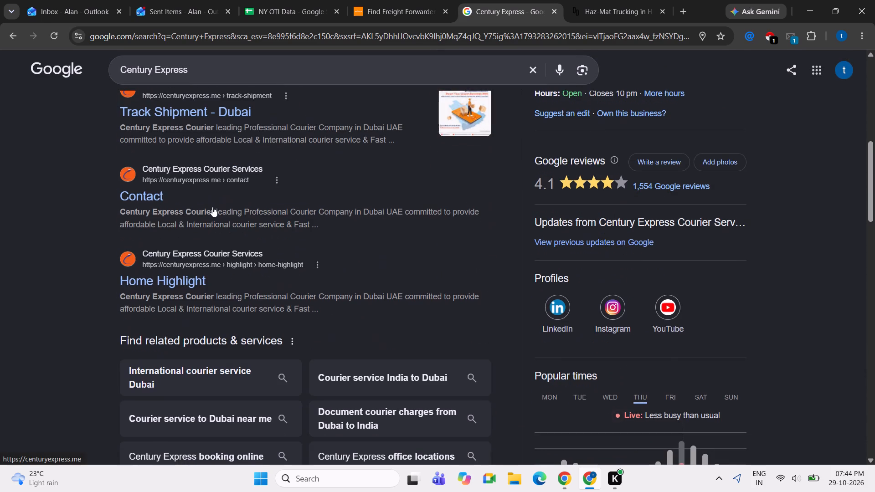
pyautogui.scroll(-2, 221, 224)
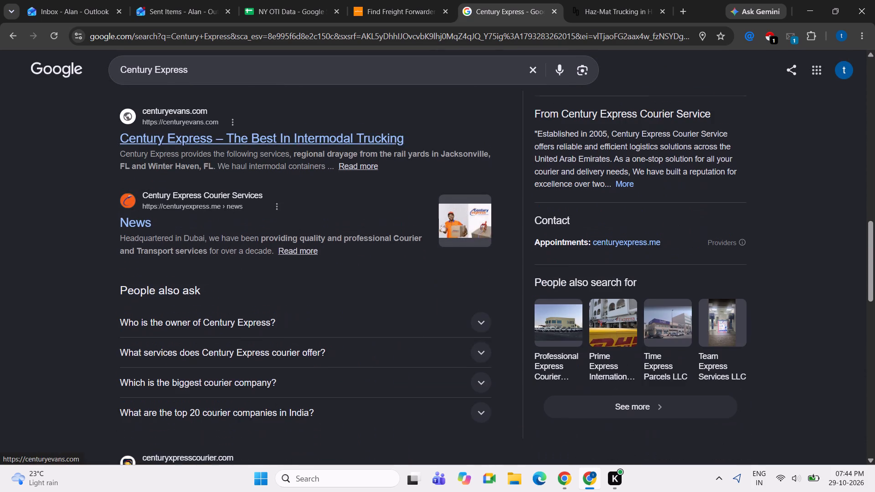
pyautogui.scroll(-1, 254, 310)
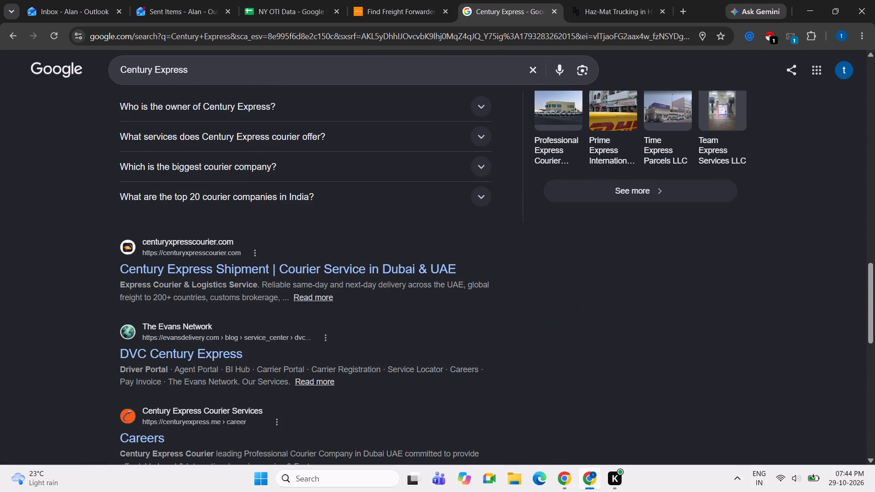
pyautogui.scroll(-1, 255, 369)
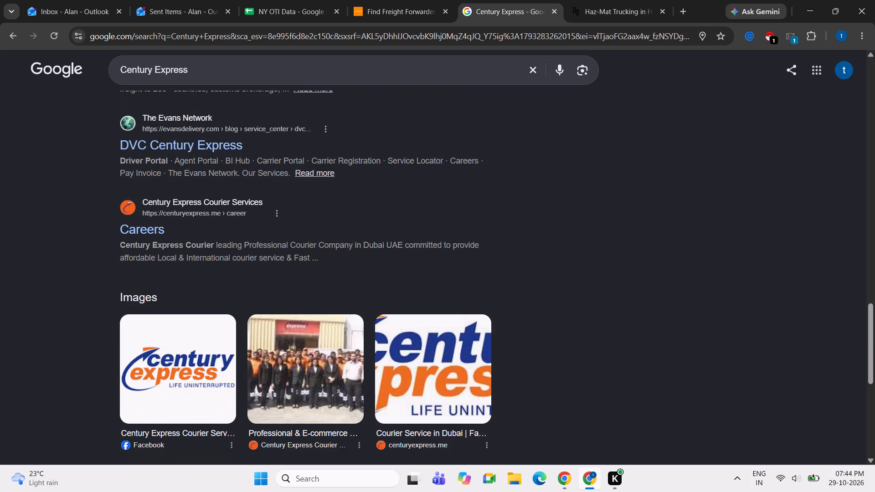
pyautogui.scroll(-1, 372, 264)
pyautogui.scroll(1, 537, 224)
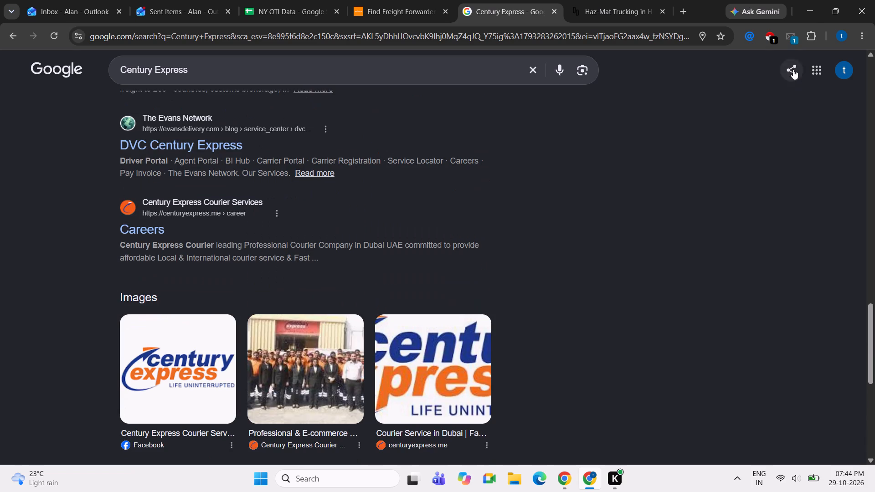
# Check the Email Tracker activity and try to open the most recent NEED URGENT PICKUP TODAY entry.
pyautogui.click(797, 44)
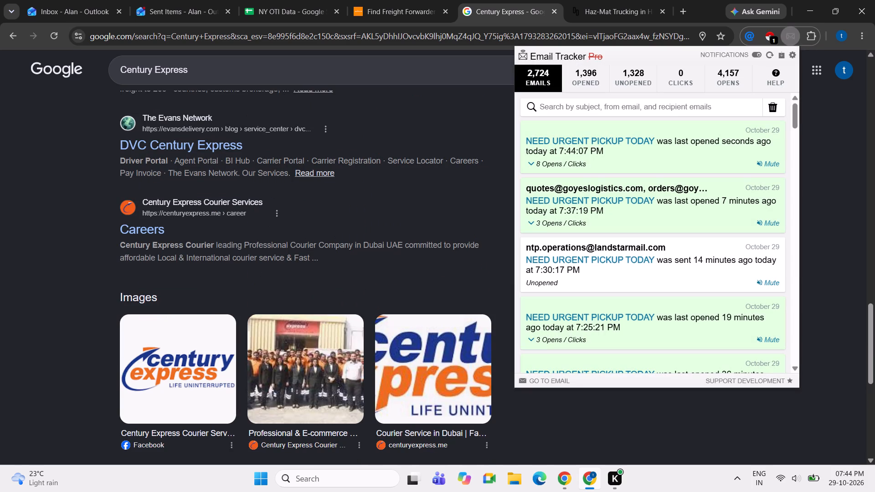
pyautogui.click(691, 141)
pyautogui.click(644, 150)
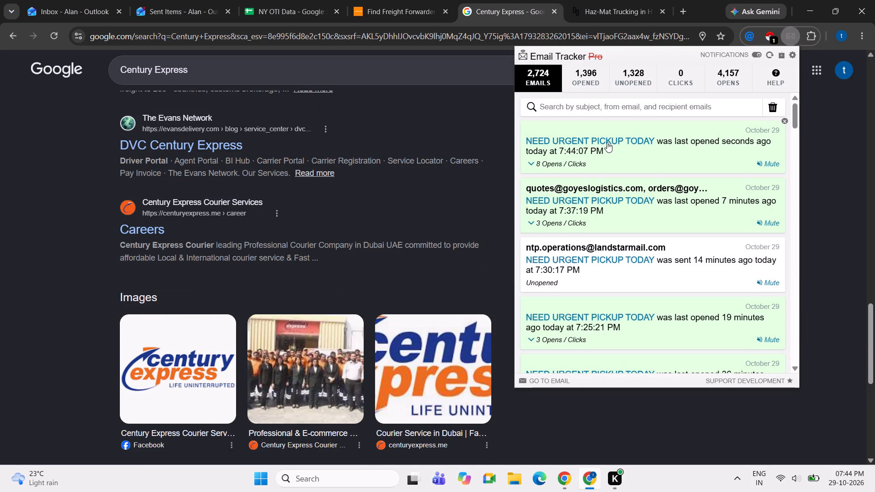
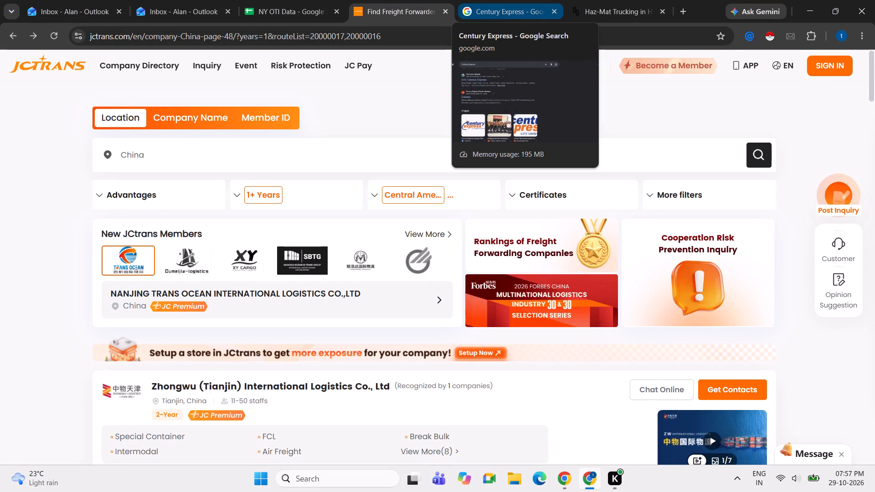
# Leave the Century Express search results and JCtrans directory and return to the NY OTI Data spreadsheet of contact emails.
pyautogui.click(499, 15)
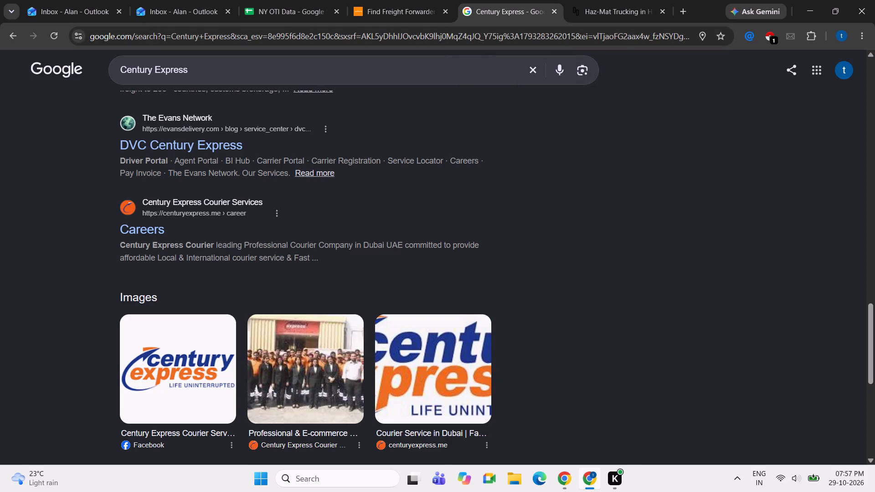
pyautogui.click(402, 0)
pyautogui.click(501, 0)
pyautogui.click(378, 0)
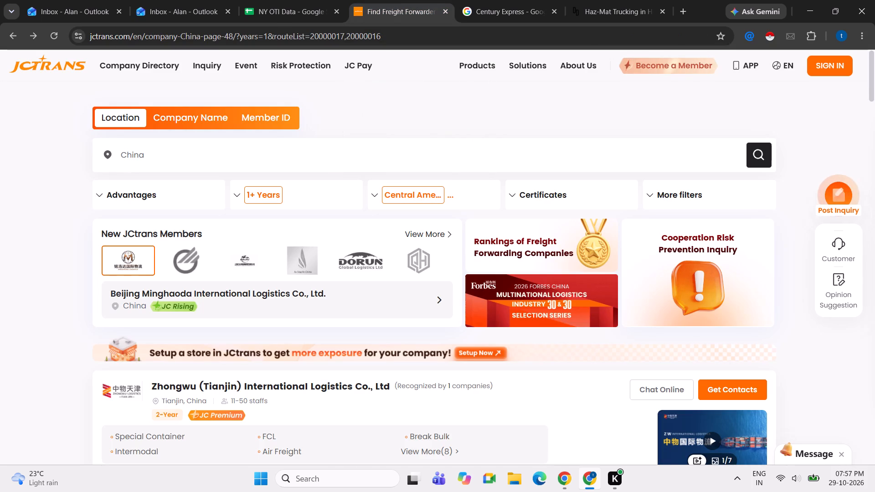
pyautogui.click(271, 0)
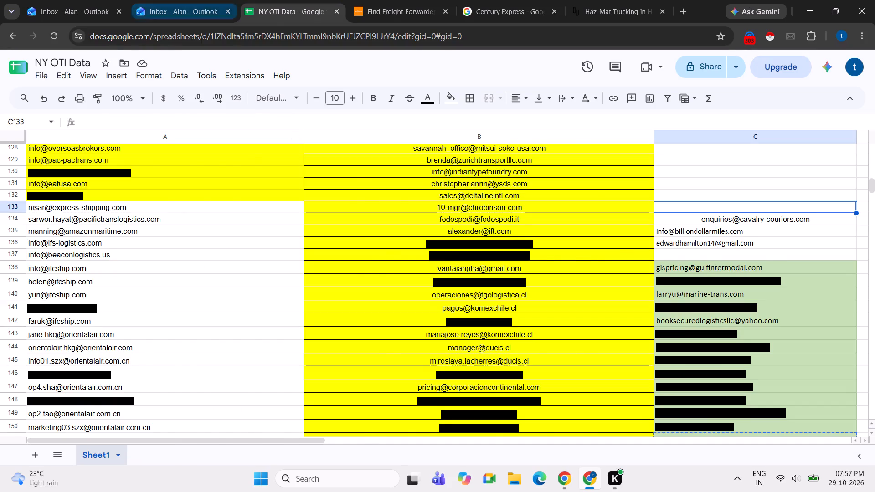
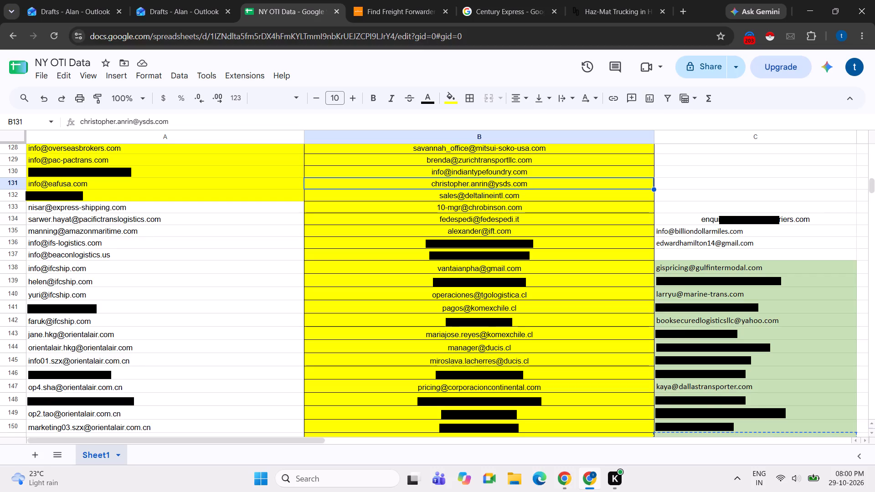
# Open a new blank browser tab and return to the Century Express search results.
pyautogui.click(678, 12)
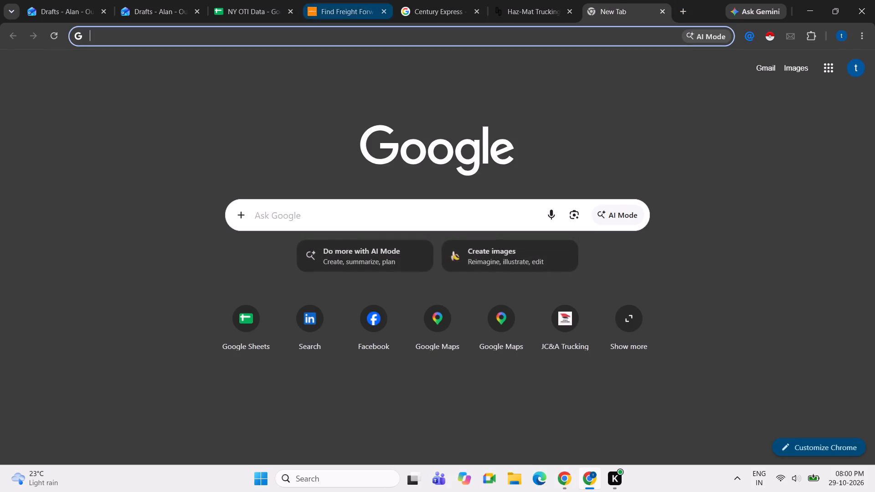
pyautogui.click(444, 4)
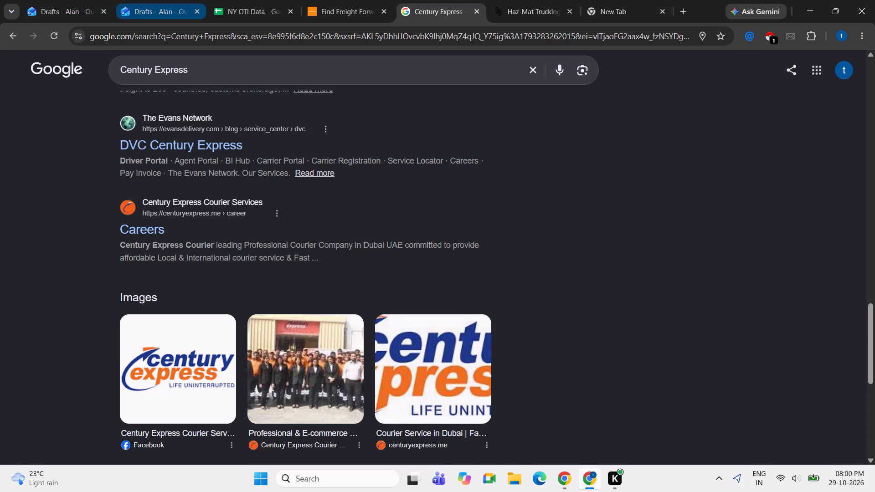
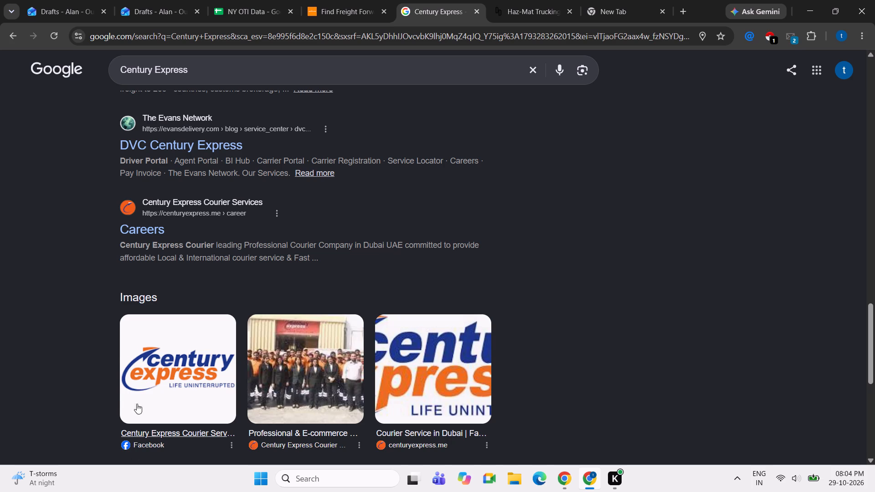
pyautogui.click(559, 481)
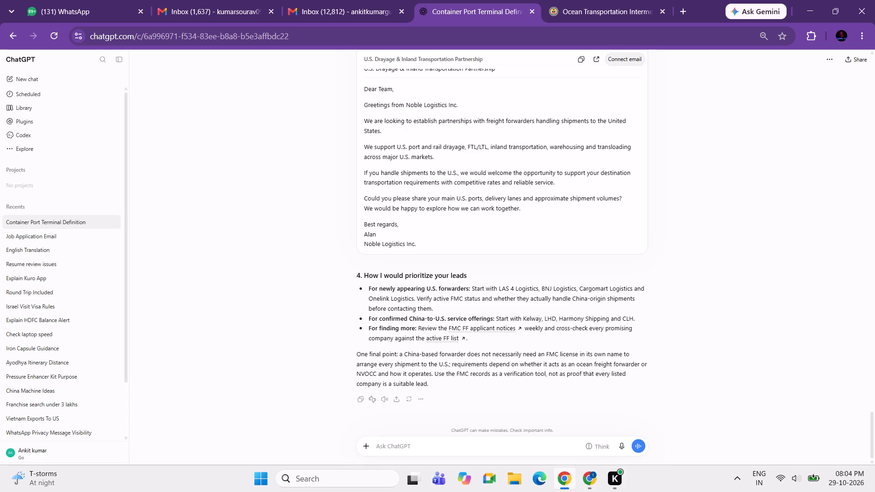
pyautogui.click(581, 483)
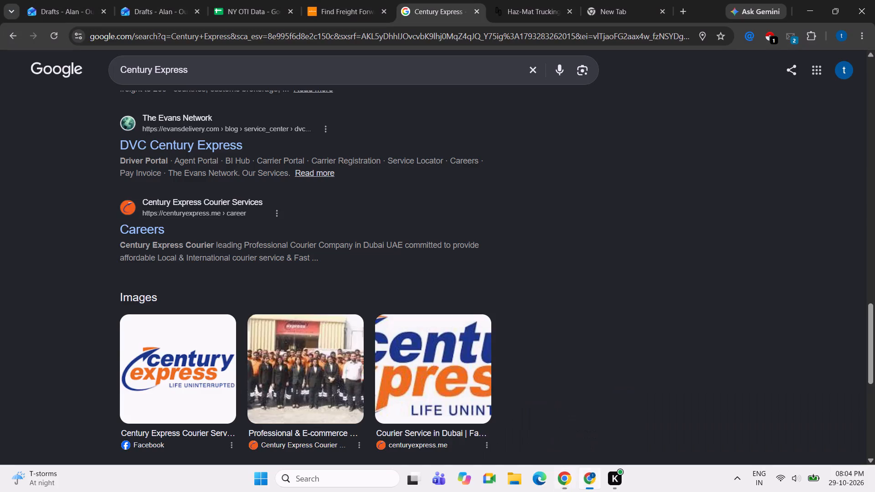